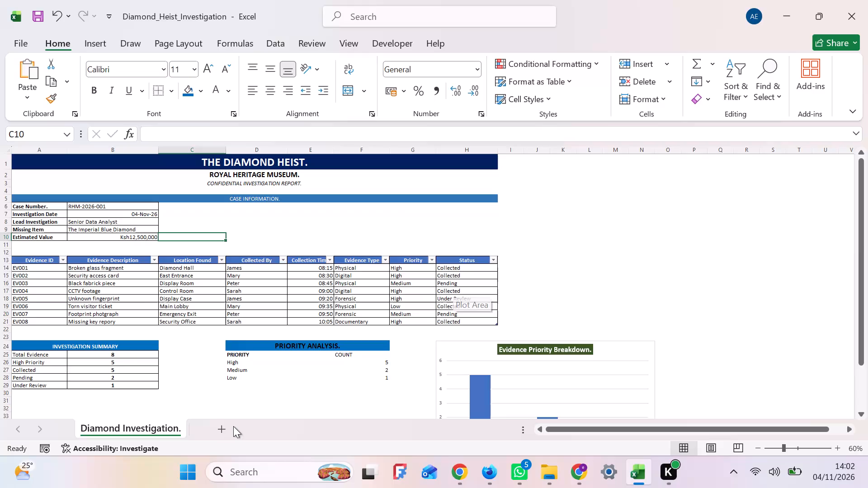
Add a new worksheet after Diamond Investigation and name it "ER Command Centre." with the trailing period.
click(222, 433)
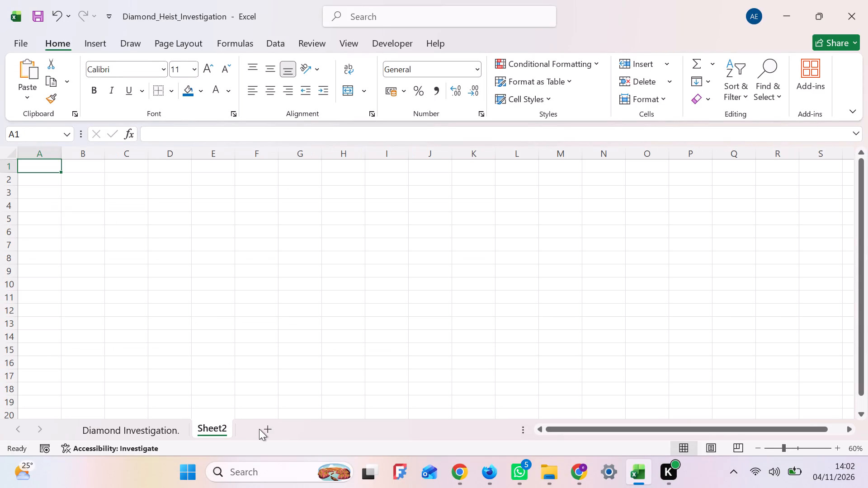
right_click(213, 427)
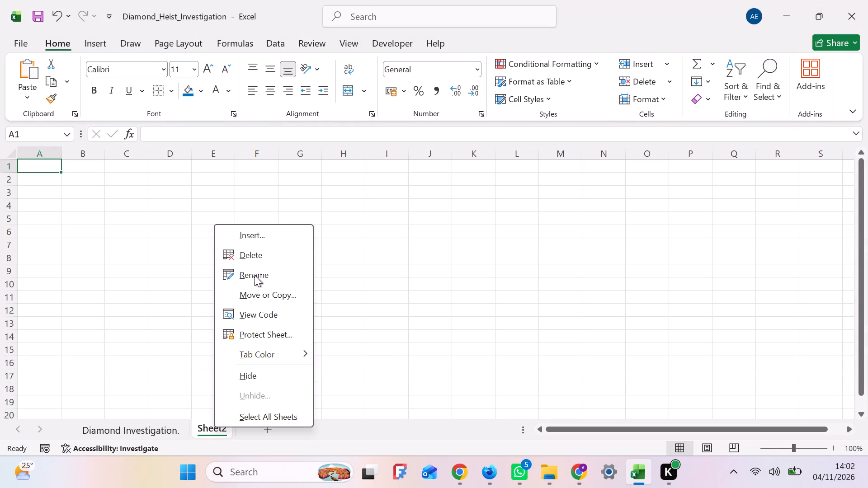
click(255, 275)
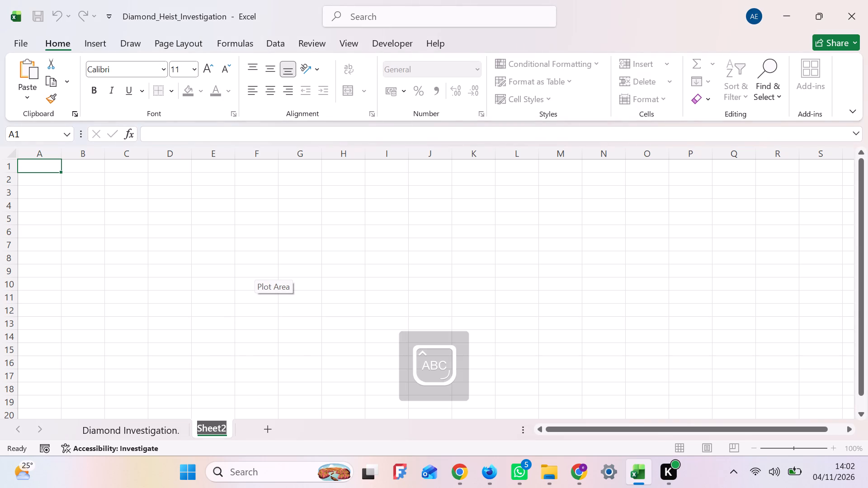
key(e)
text(R C)
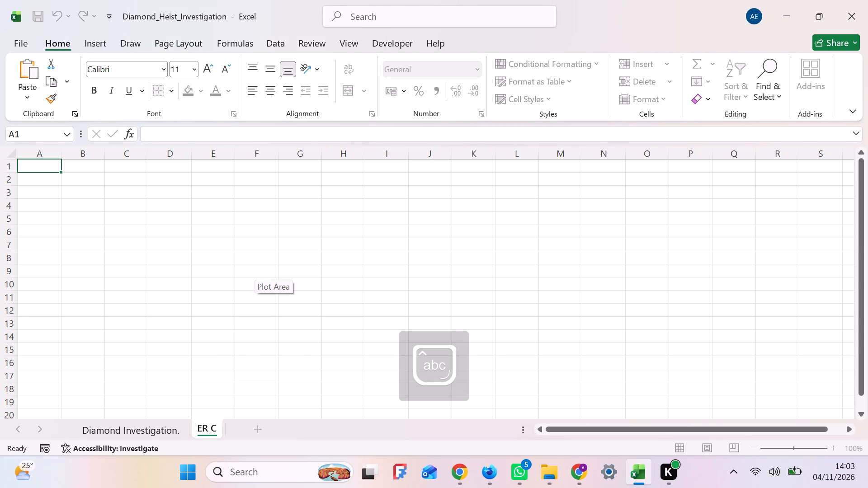
key(o)
text(mm)
text(and)
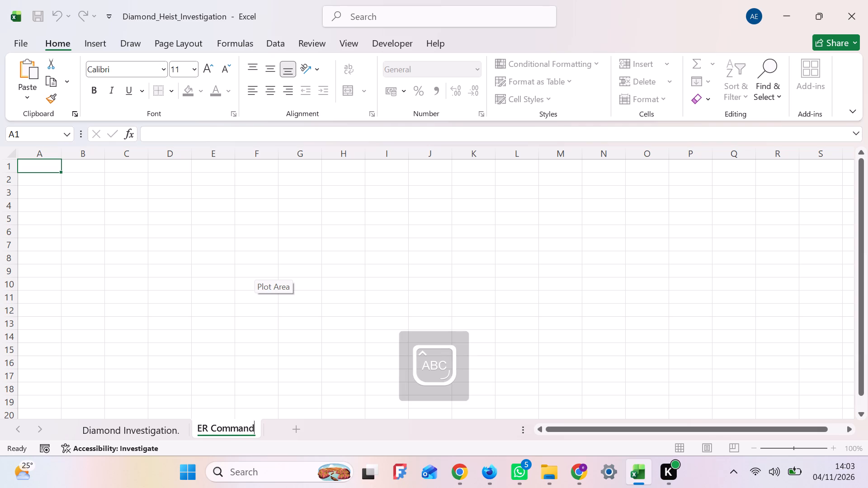
key(space)
key(c)
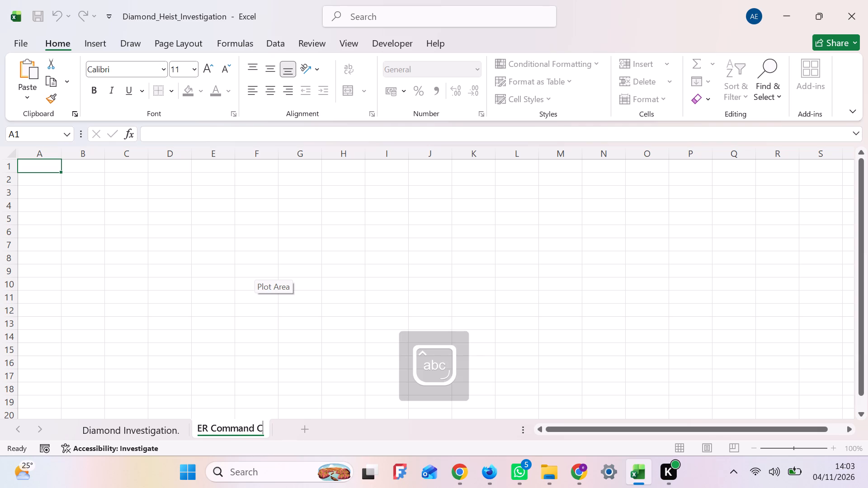
key(e)
key(n)
text(tre)
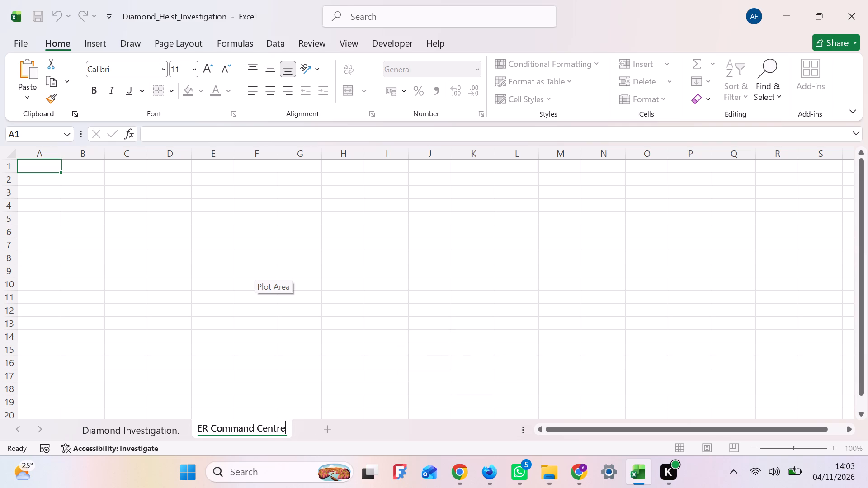
key(period)
key(Return)
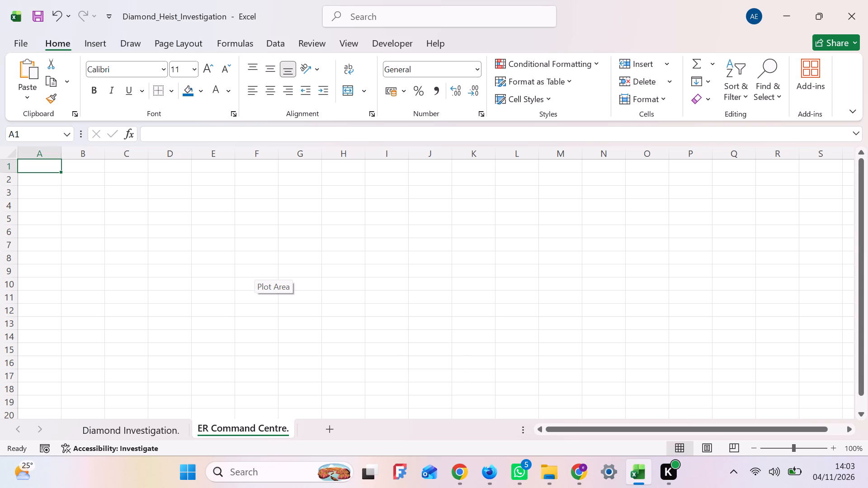
Enter the title "MEDICARE EMERGENCY OPERATIONS." in cell A1 of the new sheet.
click(49, 167)
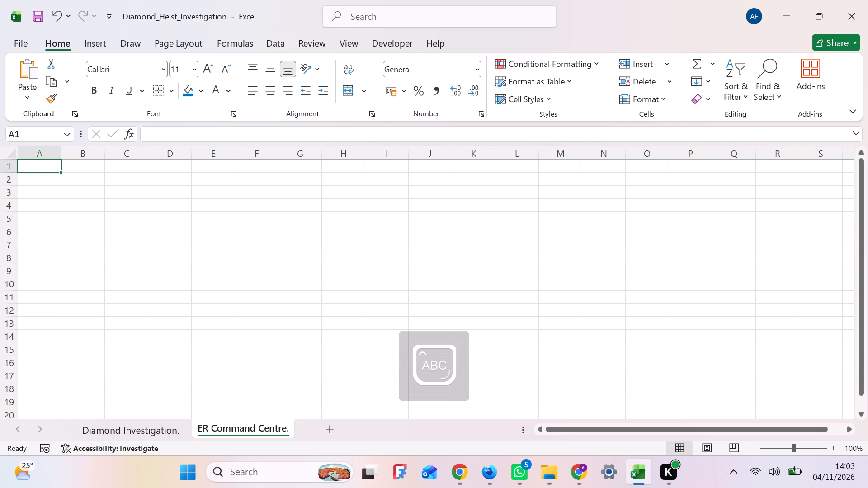
text(MEDICARE)
key(space)
text(EMERT)
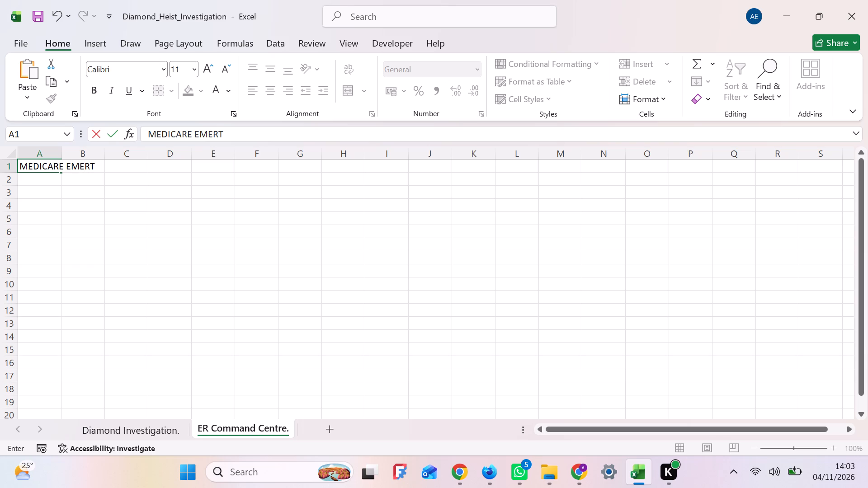
key(BackSpace)
key(g)
text(EN)
key(c)
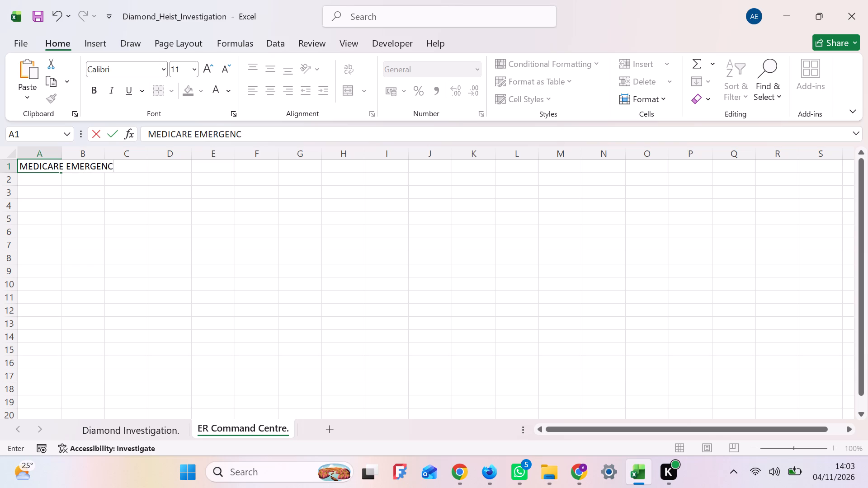
key(y)
key(space)
text(OP)
text(ERATION)
key(s)
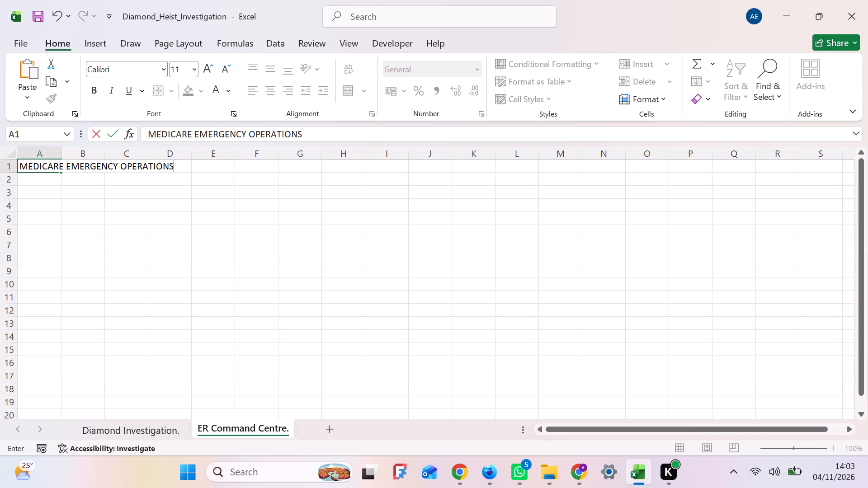
key(period)
key(Return)
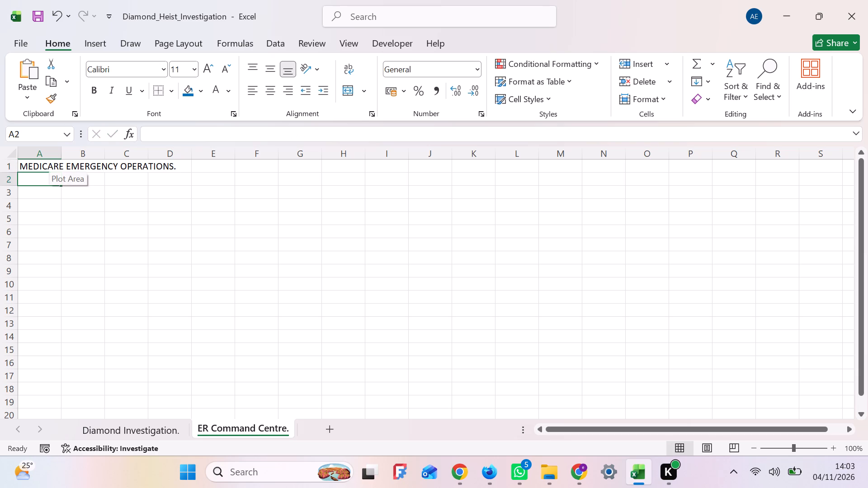
Enter the subtitle "EMERGENCY ROOM COMMAND CENTRE." in cell A2.
key(e)
text(MER)
text(GE)
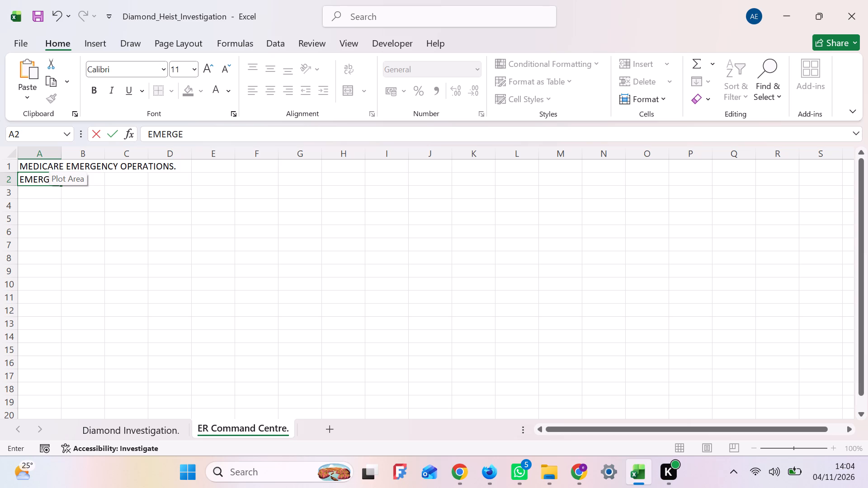
key(n)
text(CY)
key(space)
key(r)
text(OO)
text(M)
key(space)
text(COMM)
text(AND CE)
text(NTR)
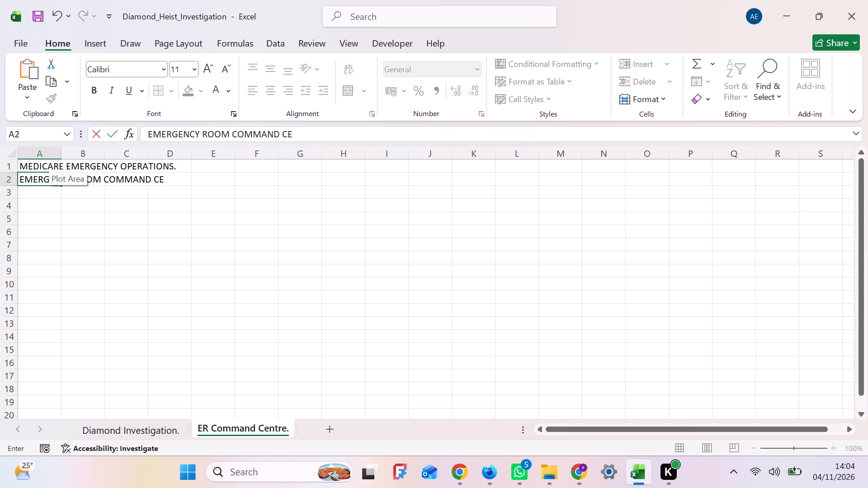
key(e)
key(period)
key(Return)
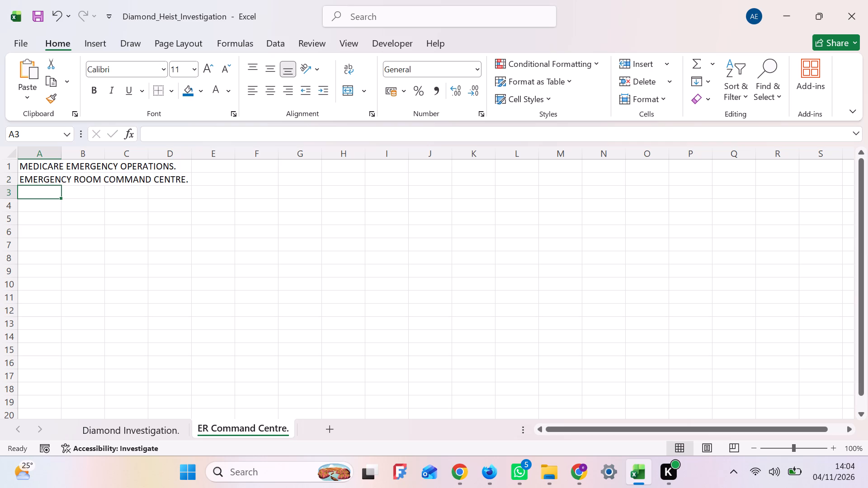
Enter the partial third heading line "PATIENT FLOW & RE" in cell A3.
key(p)
key(a)
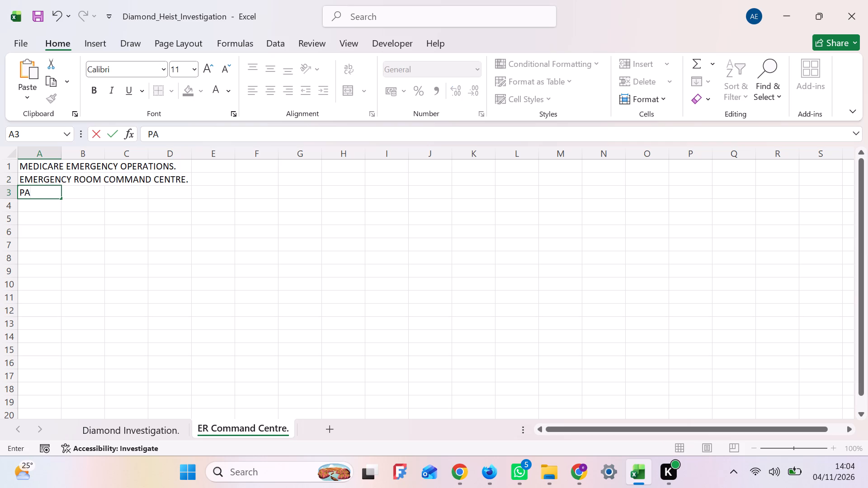
key(t)
key(i)
text(ENT)
key(space)
text(FLOW)
key(space)
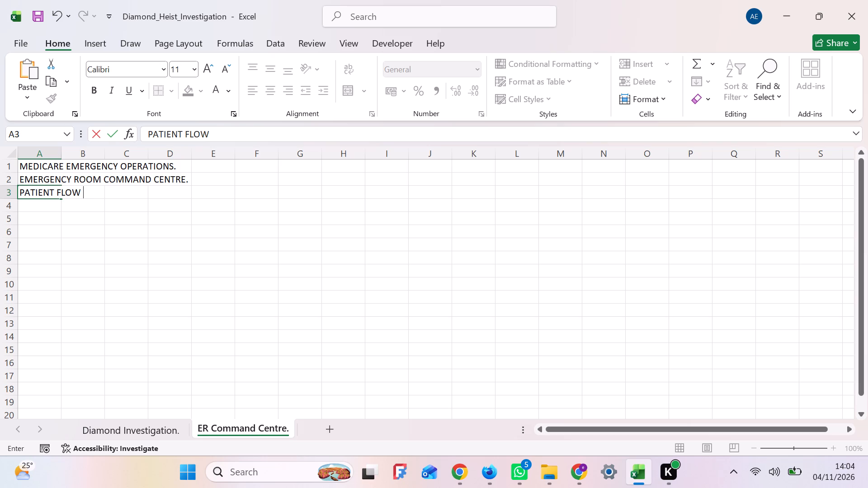
key(ctrl+7)
key(shift+ampersand)
key(space)
text(RE)
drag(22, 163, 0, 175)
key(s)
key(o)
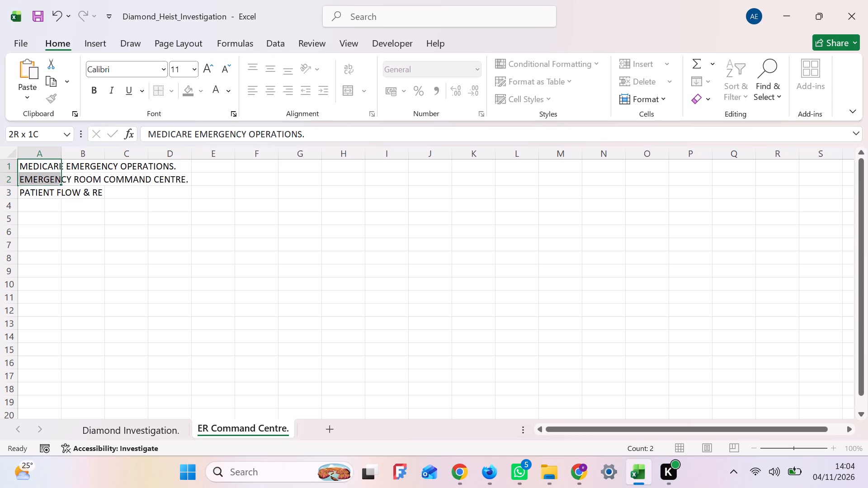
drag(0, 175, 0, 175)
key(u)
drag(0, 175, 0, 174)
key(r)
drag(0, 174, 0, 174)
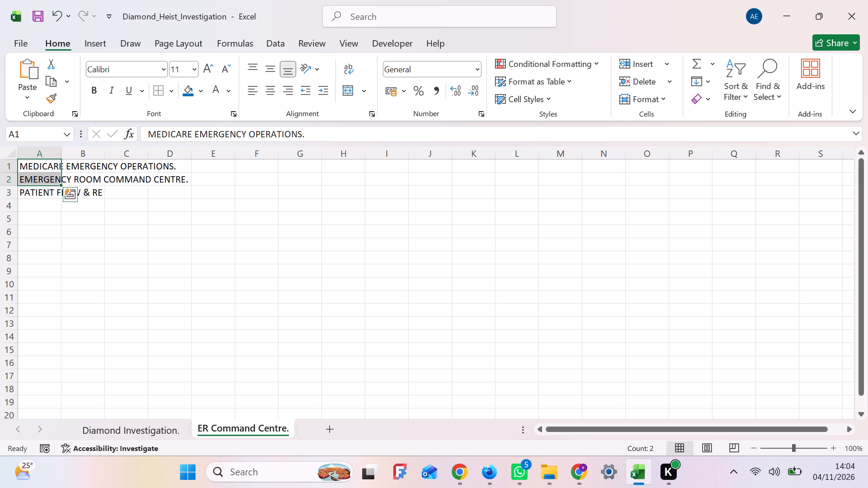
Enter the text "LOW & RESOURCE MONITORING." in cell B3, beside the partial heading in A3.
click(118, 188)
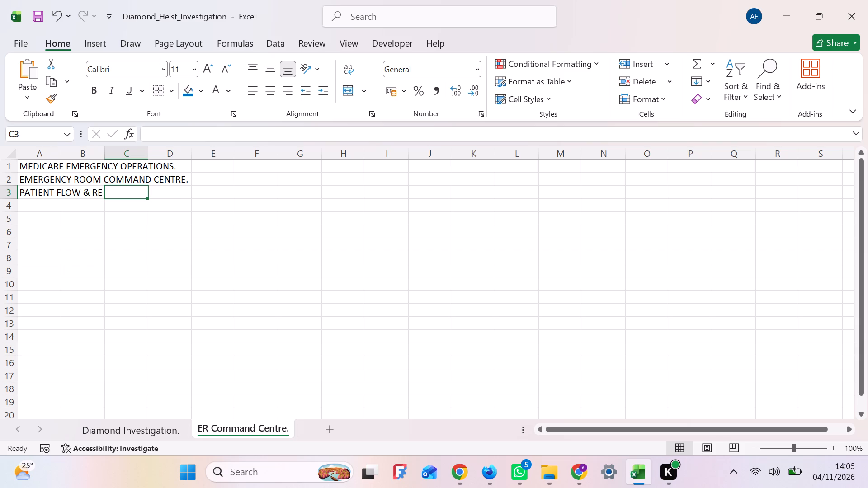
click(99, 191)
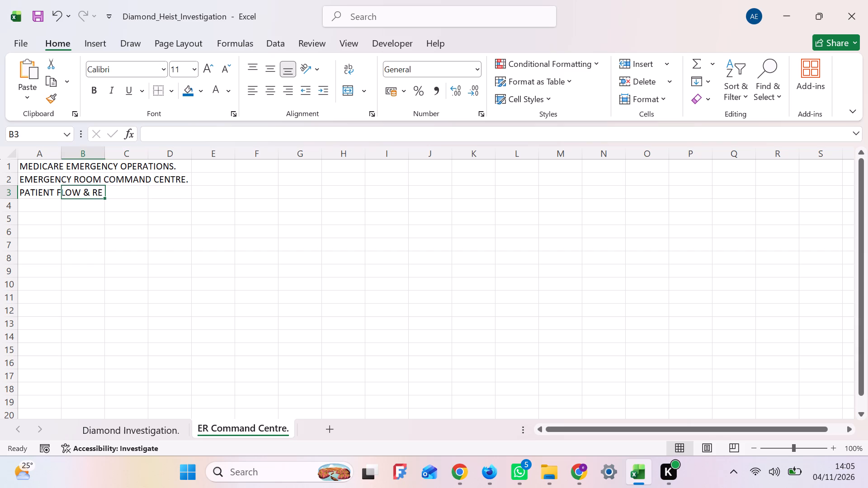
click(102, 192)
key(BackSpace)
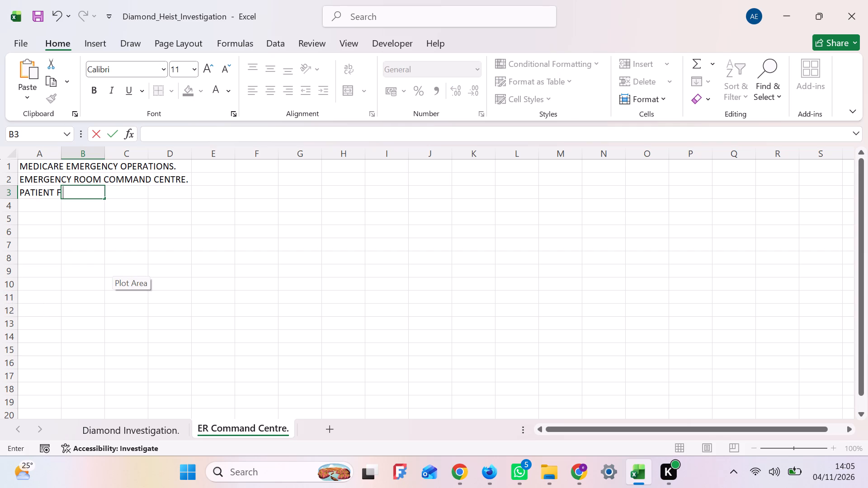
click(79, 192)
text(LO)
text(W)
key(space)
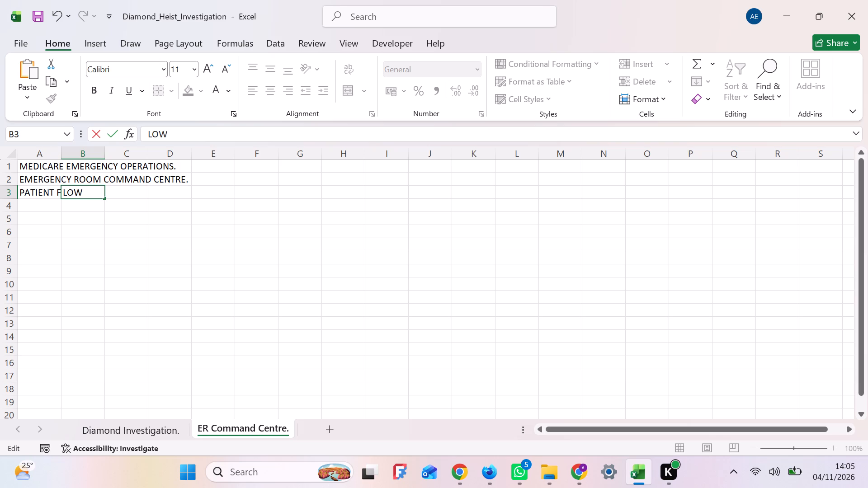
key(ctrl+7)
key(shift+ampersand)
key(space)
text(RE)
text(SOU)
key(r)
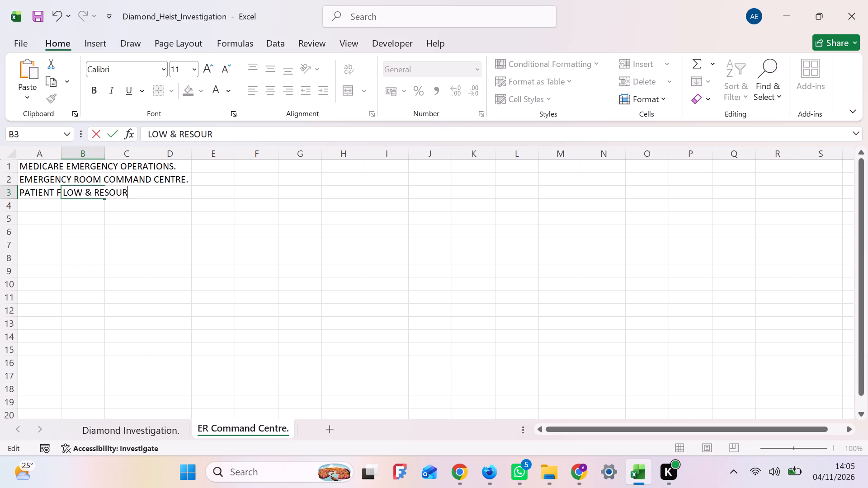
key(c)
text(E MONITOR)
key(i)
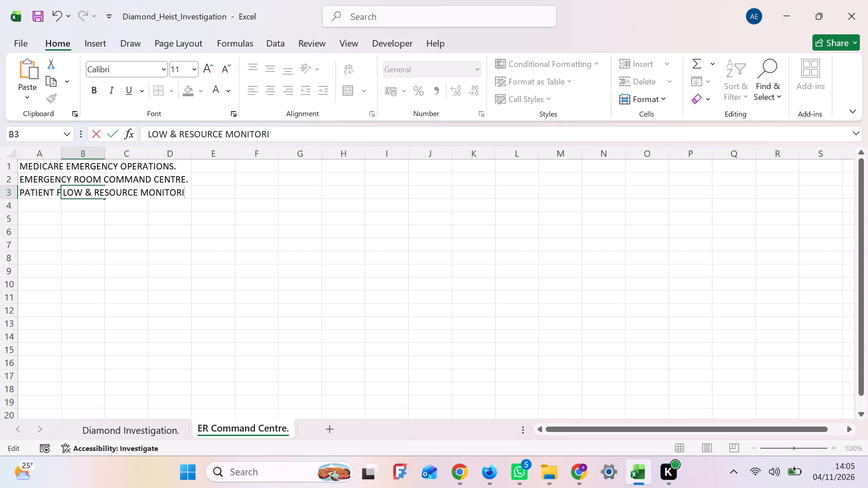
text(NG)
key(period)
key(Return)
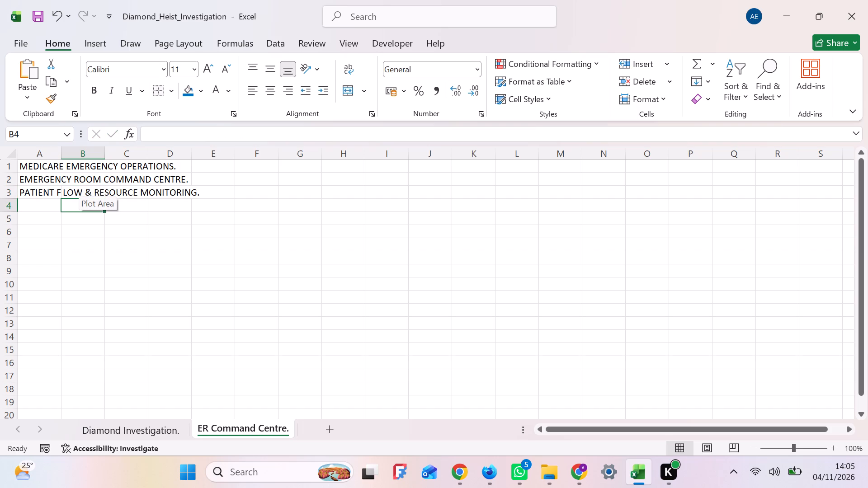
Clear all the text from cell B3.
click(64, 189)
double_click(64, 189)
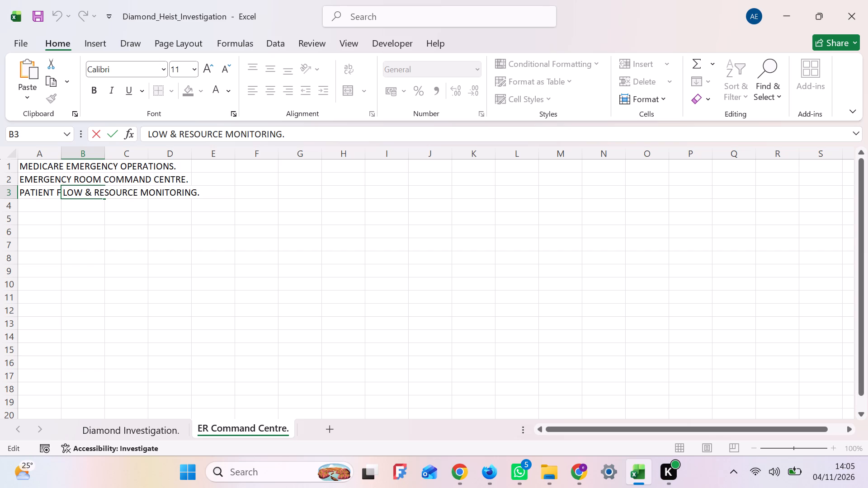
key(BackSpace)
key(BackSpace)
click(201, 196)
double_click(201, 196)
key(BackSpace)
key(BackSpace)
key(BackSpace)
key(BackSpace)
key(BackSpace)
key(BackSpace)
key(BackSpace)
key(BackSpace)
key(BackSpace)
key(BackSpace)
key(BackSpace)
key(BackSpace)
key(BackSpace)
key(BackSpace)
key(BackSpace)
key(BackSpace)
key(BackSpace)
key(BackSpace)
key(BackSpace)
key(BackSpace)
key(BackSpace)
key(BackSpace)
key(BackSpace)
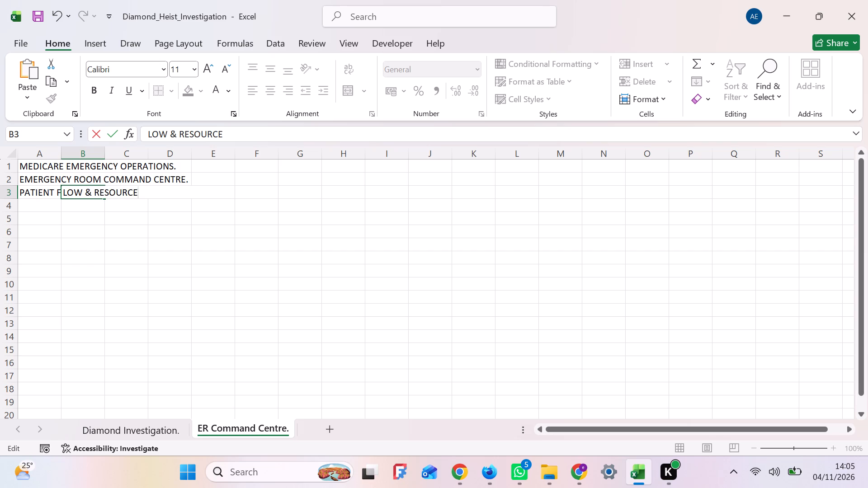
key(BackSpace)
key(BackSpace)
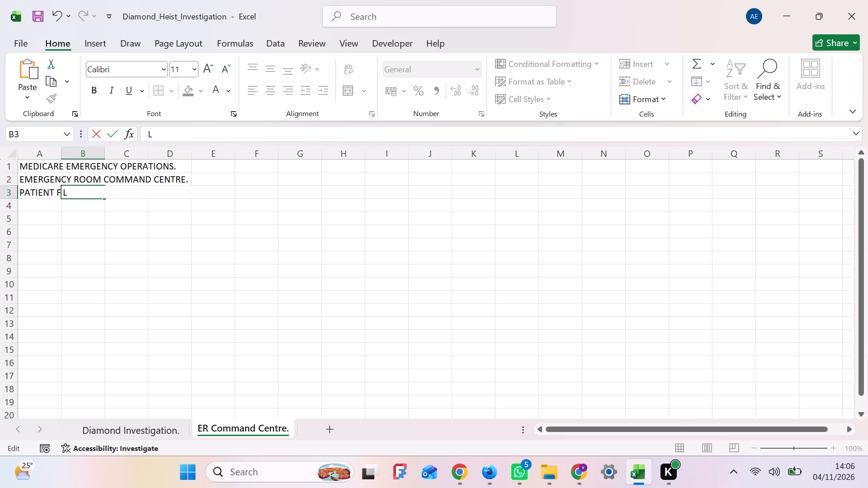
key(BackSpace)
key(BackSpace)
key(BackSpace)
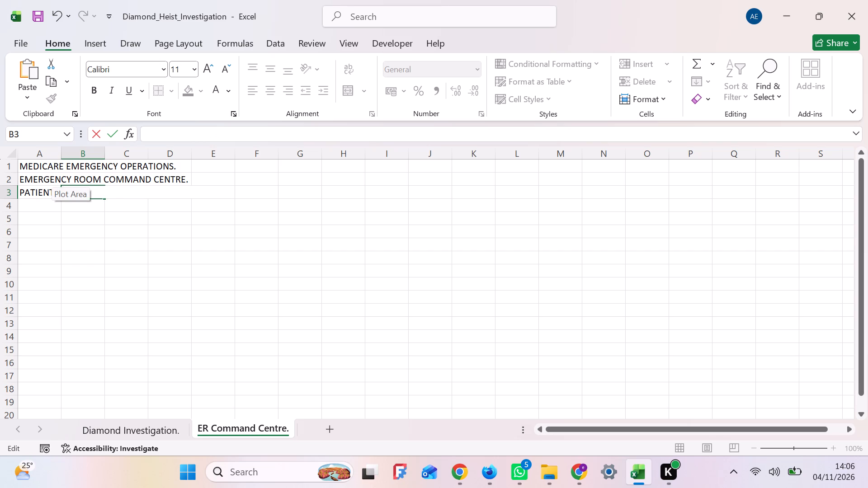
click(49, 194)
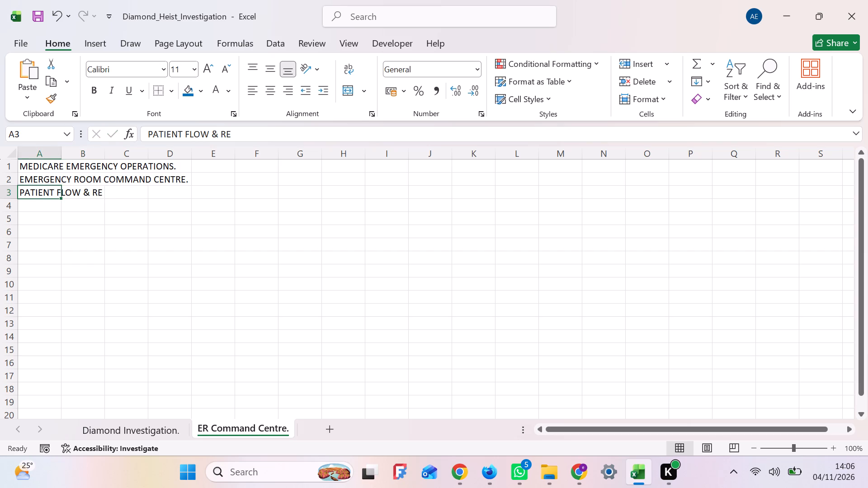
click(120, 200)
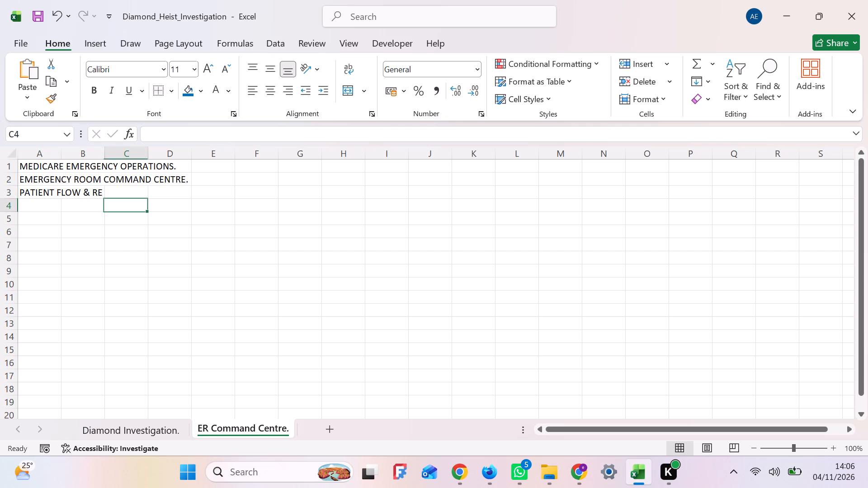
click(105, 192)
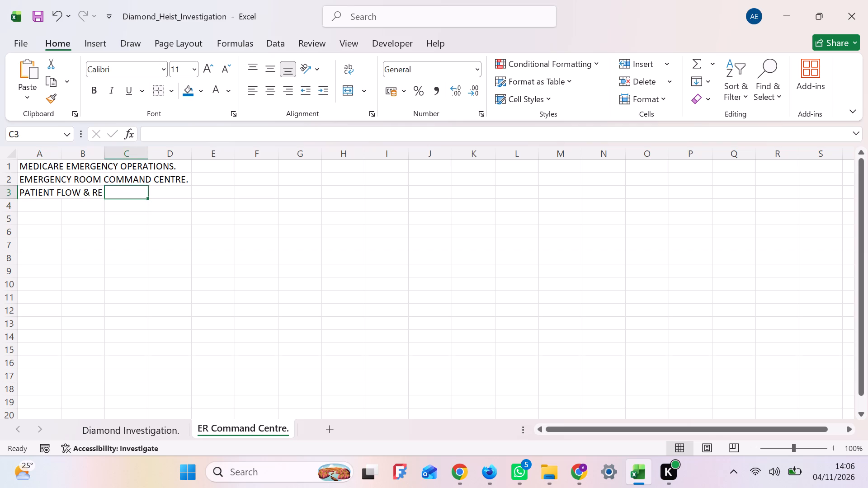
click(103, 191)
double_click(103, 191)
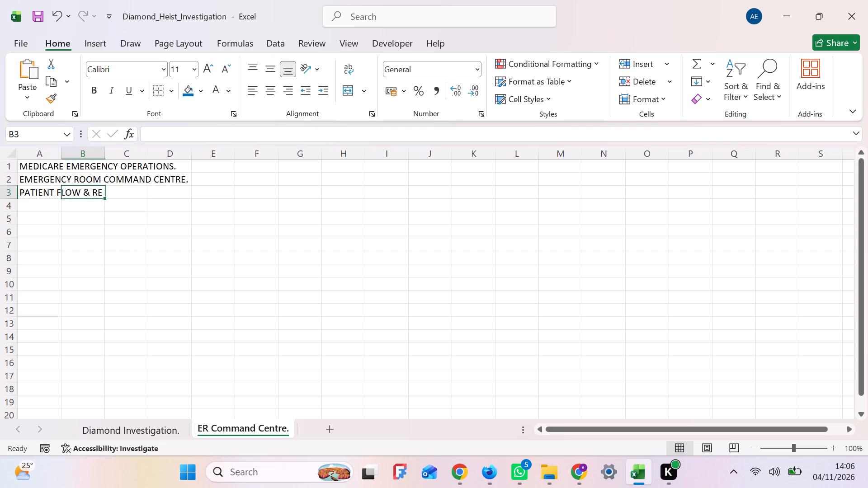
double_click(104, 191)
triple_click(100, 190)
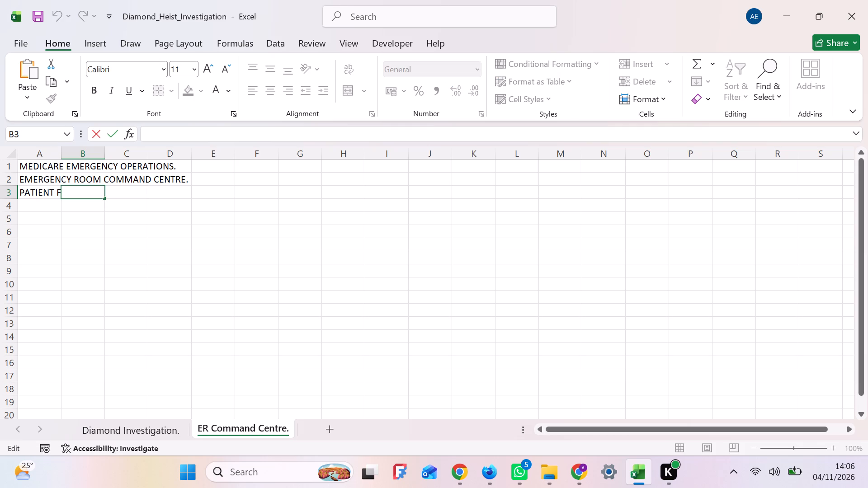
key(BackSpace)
Complete the partial heading in cell A3 so it reads "PATIENT FLOW & RESOURCE MONITORING.".
double_click(57, 192)
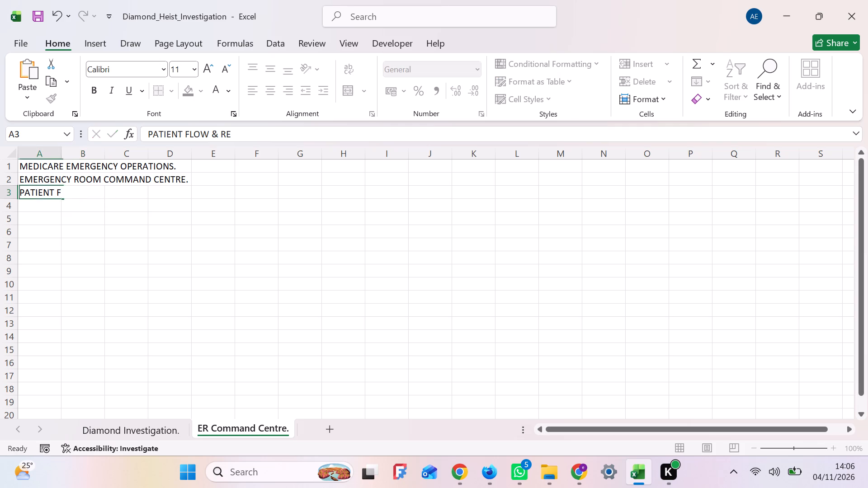
click(100, 189)
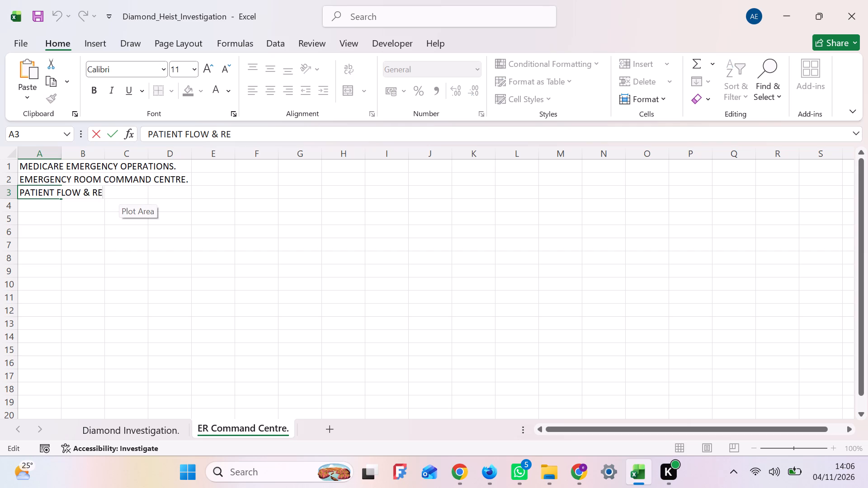
key(s)
key(o)
text(URCE)
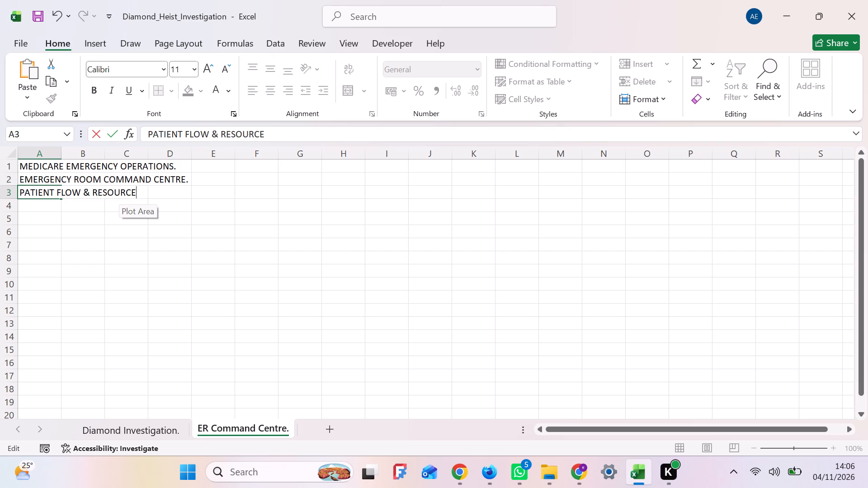
key(space)
text(MONITOR)
text(ING)
key(period)
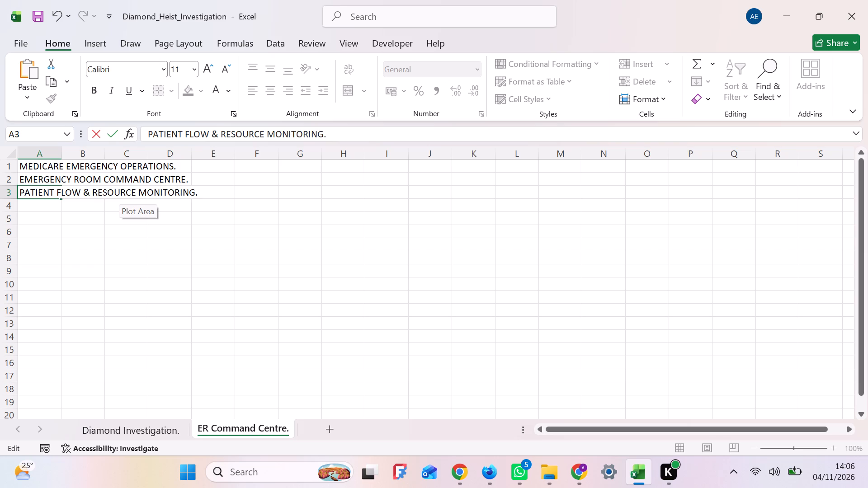
key(Return)
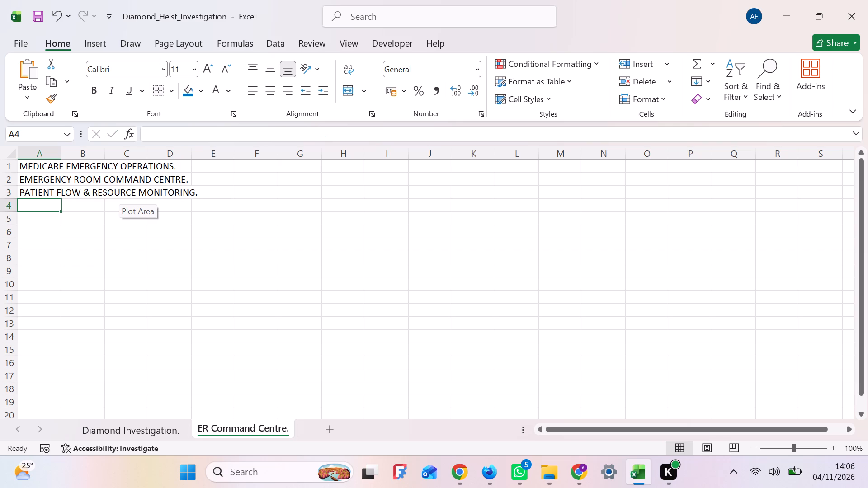
Enter the section heading "OPERATIONS CONTROL PANEL." in cell A5, leaving row 4 blank.
key(Return)
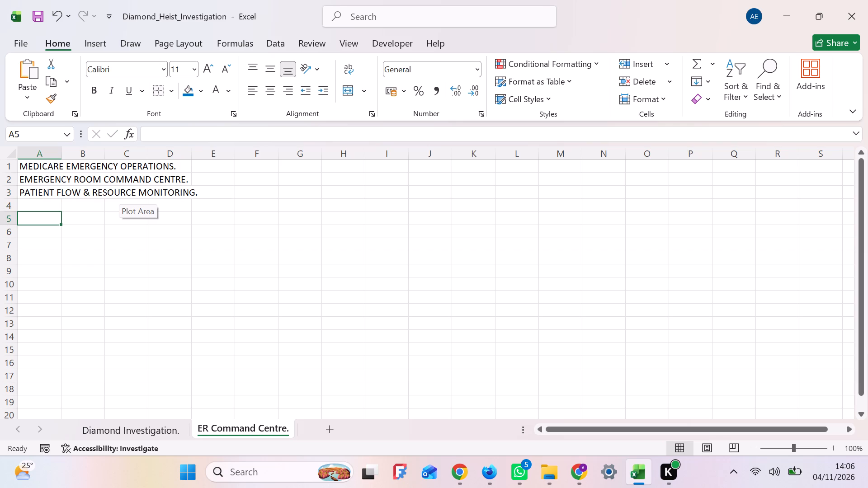
key(o)
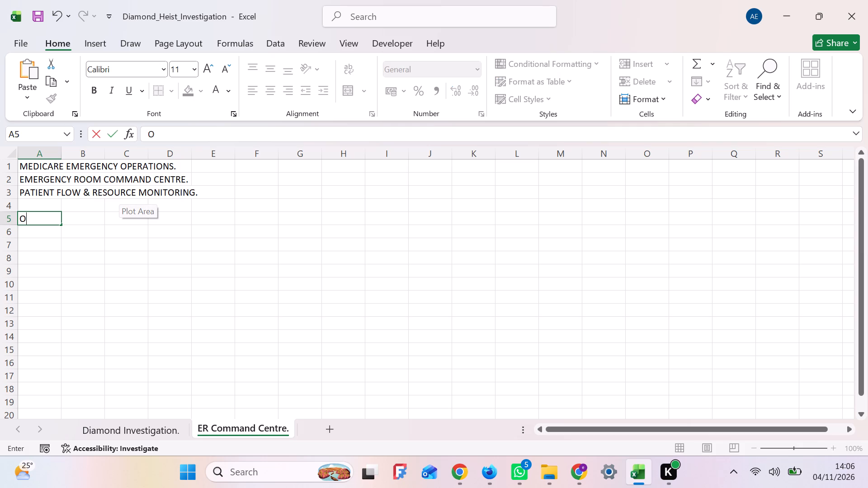
key(p)
text(ER)
text(ATION)
text(S C)
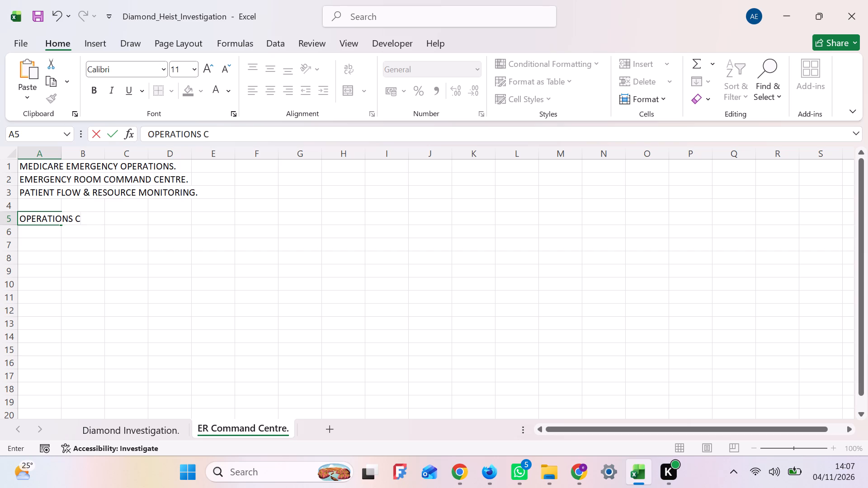
text(ONTROL PAN)
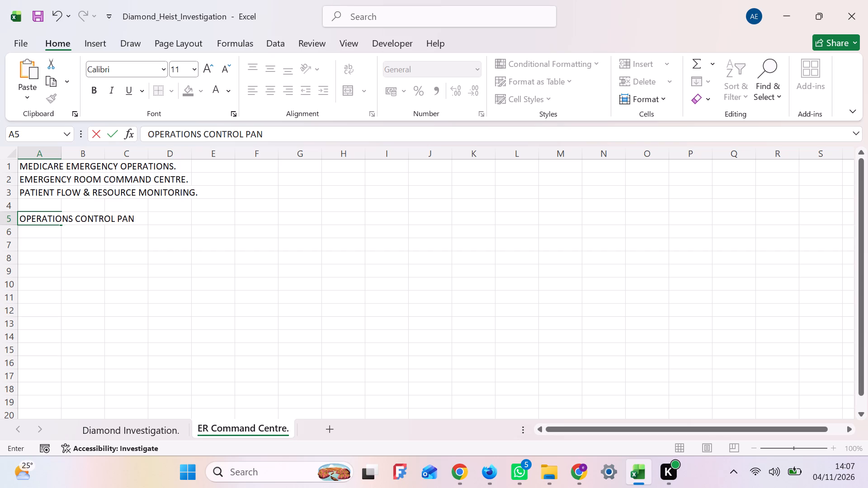
key(e)
key(l)
key(period)
key(Return)
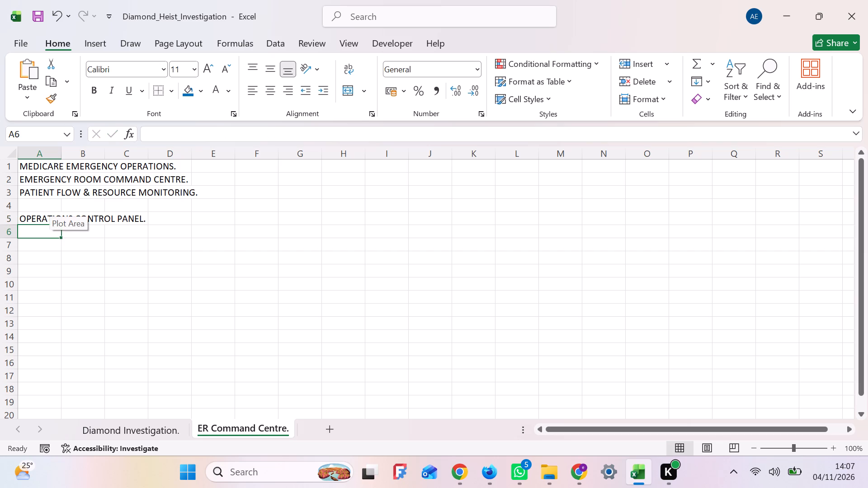
Enter the label "Reporting Date" in cell A6 under the control panel heading.
key(r)
key(e)
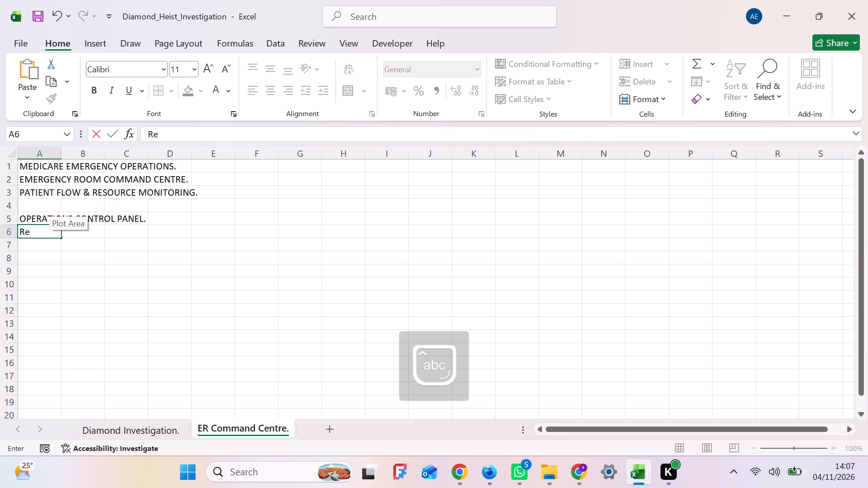
text(porting)
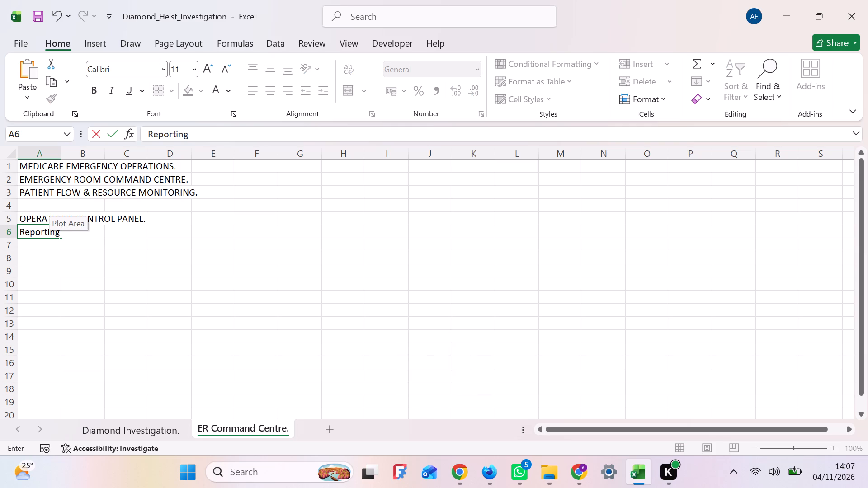
key(space)
key(d)
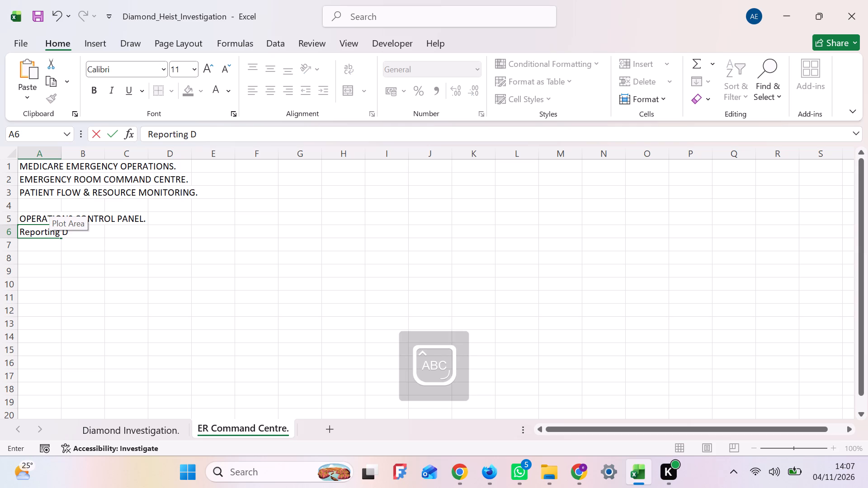
text(at)
key(e)
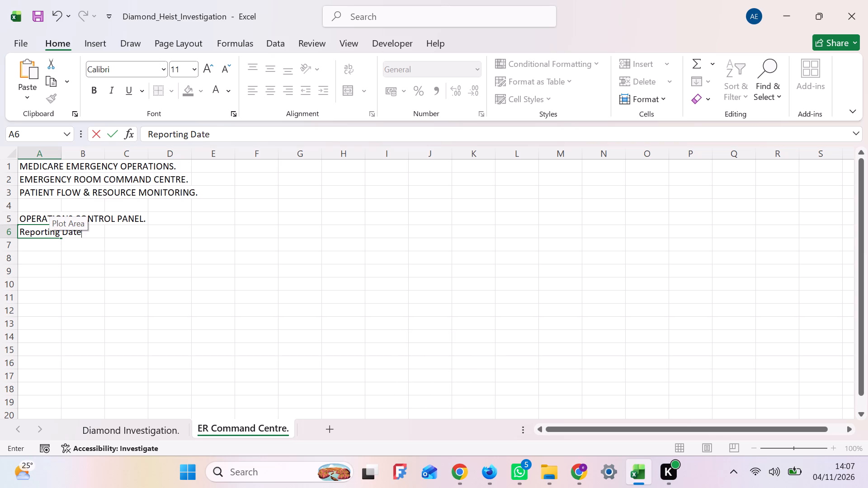
key(Tab)
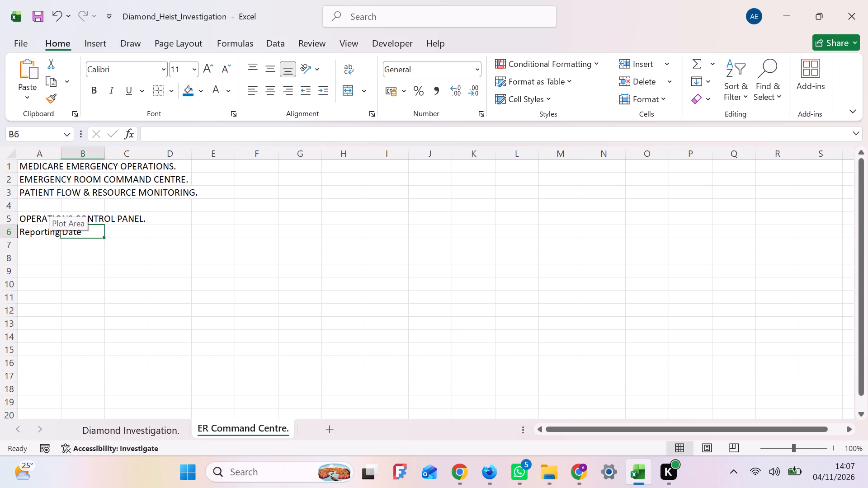
Widen column A to fit the full "PATIENT FLOW & RESOURCE MONITORING." heading.
click(60, 146)
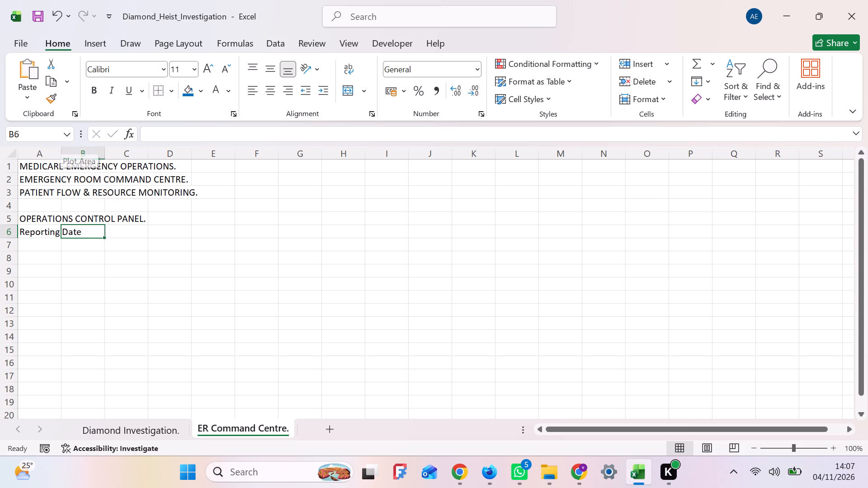
drag(60, 150, 137, 161)
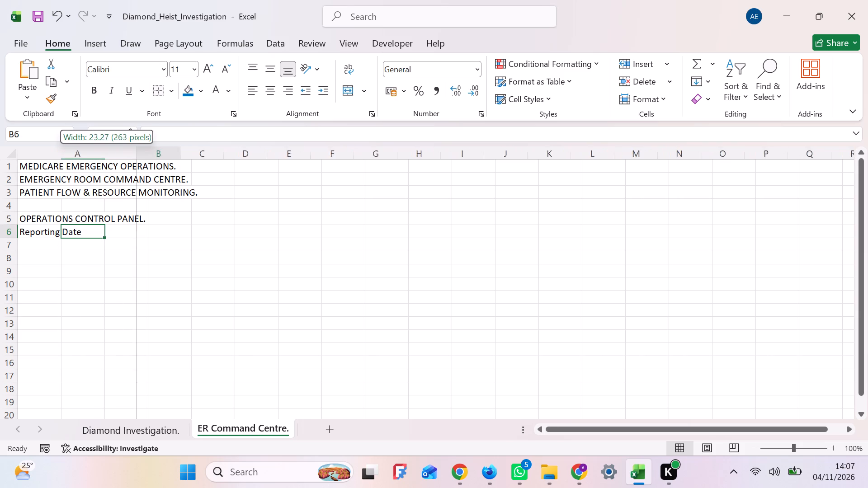
drag(137, 161, 197, 158)
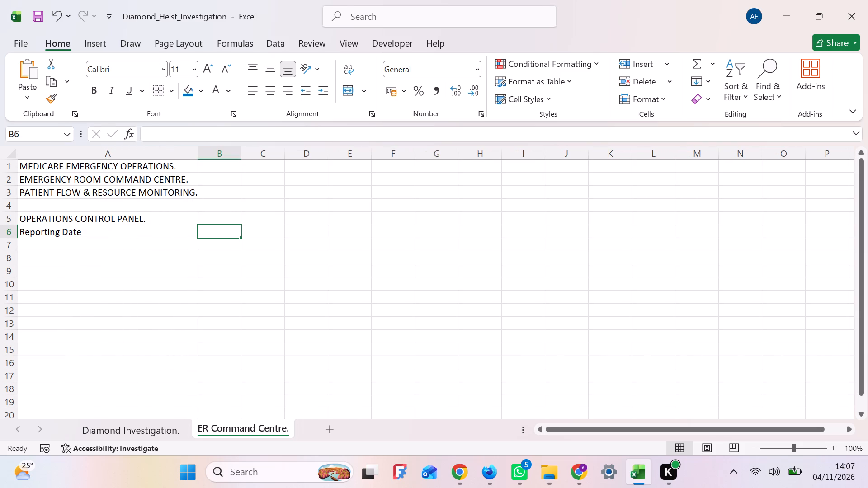
Enter the date 04-Nov-2026 in cell B6 beside the Reporting Date label.
click(218, 233)
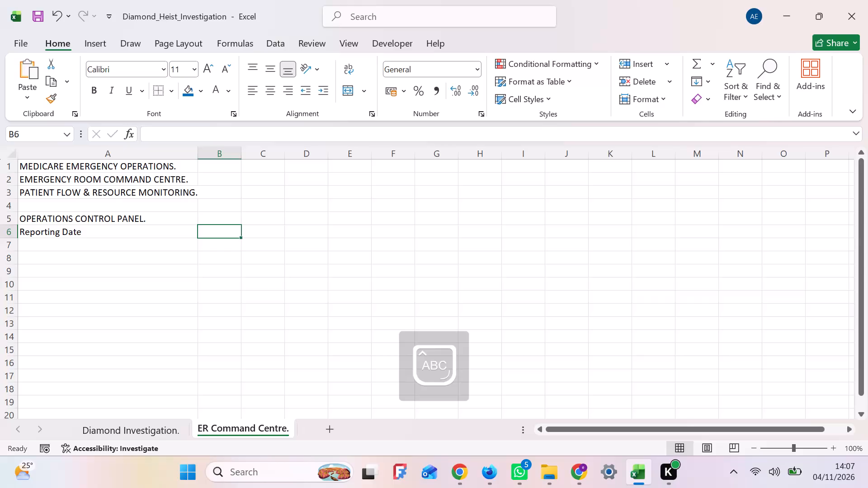
key(0)
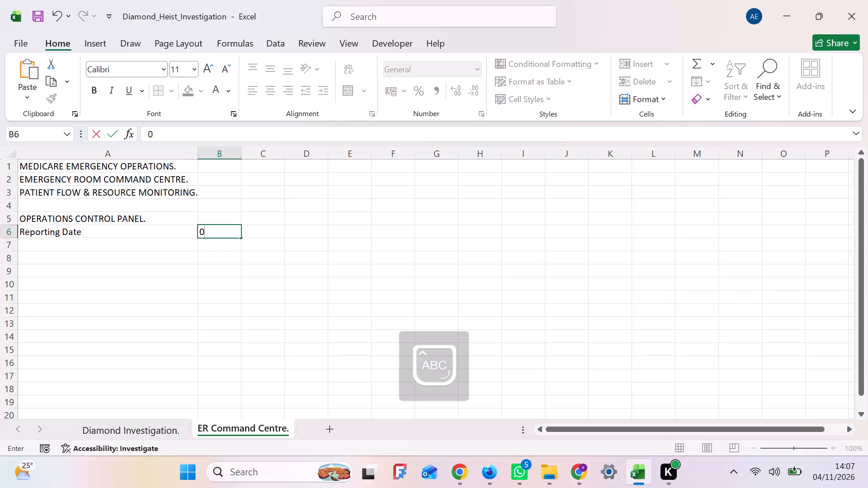
key(6)
key(BackSpace)
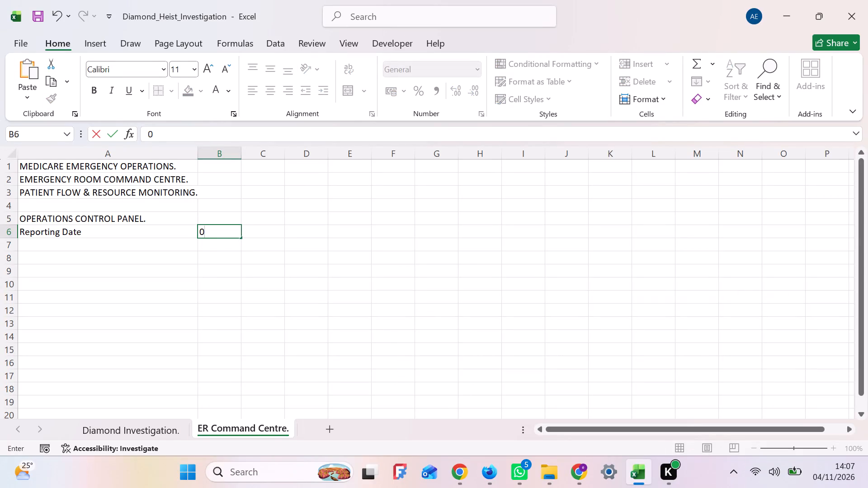
key(4)
key(minus)
key(n)
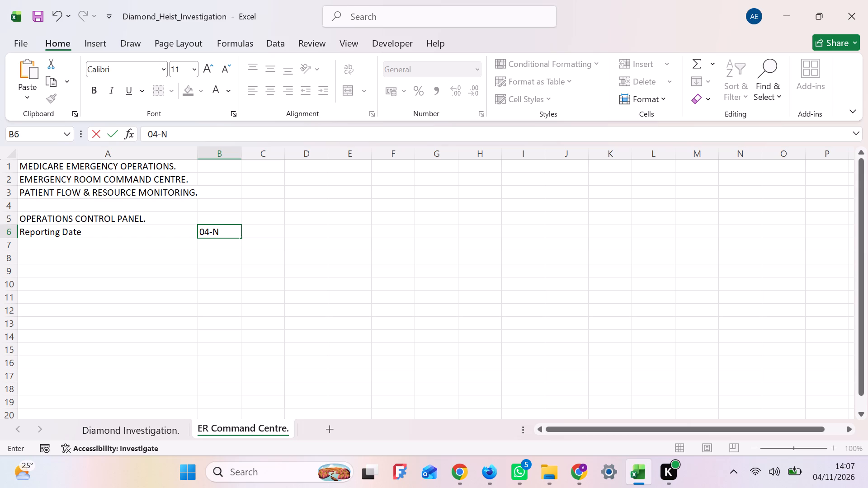
key(o)
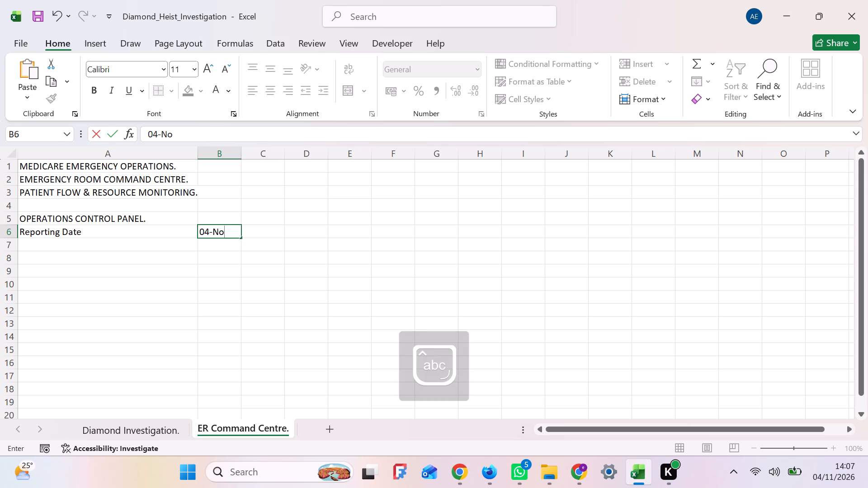
key(c)
key(BackSpace)
key(v)
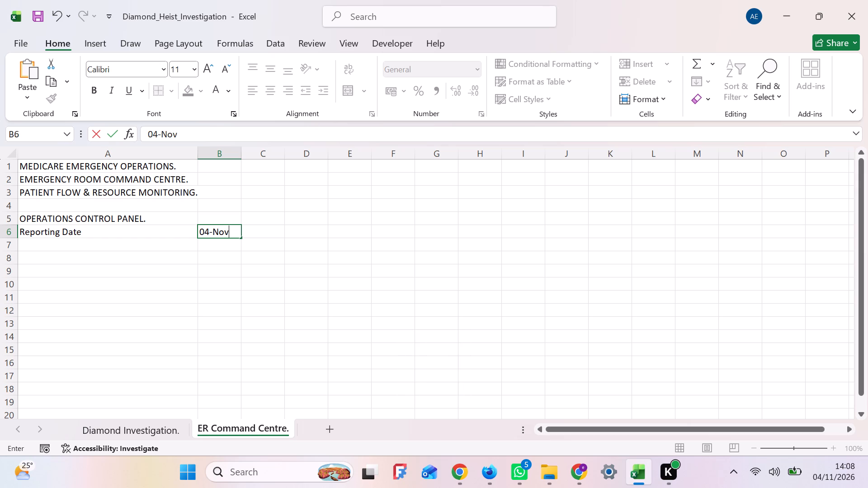
key(minus)
text(2026)
key(Return)
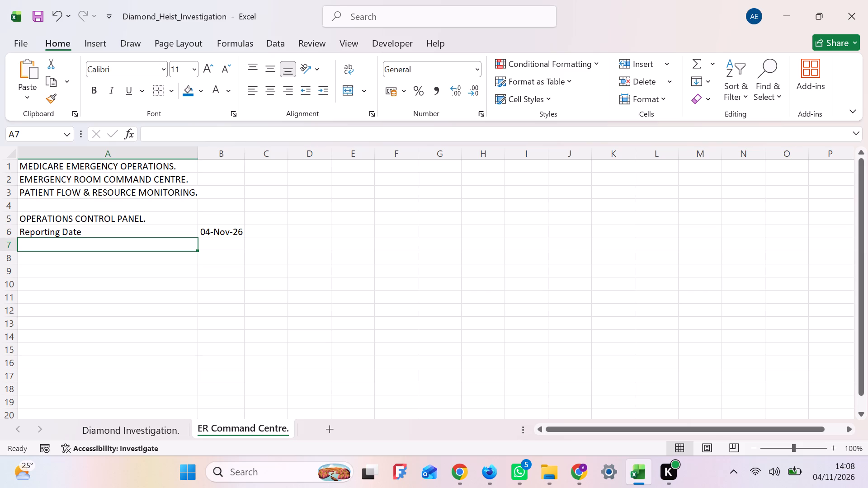
Widen column B slightly to give the reporting date more room.
drag(244, 151, 249, 152)
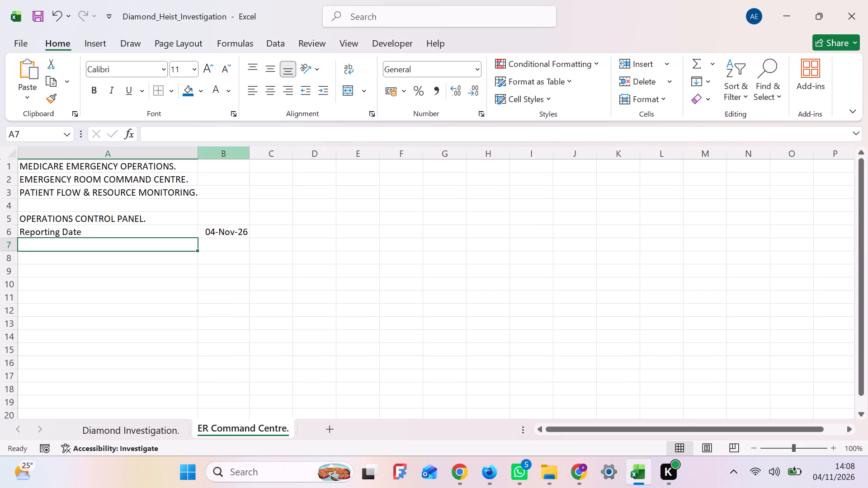
click(78, 249)
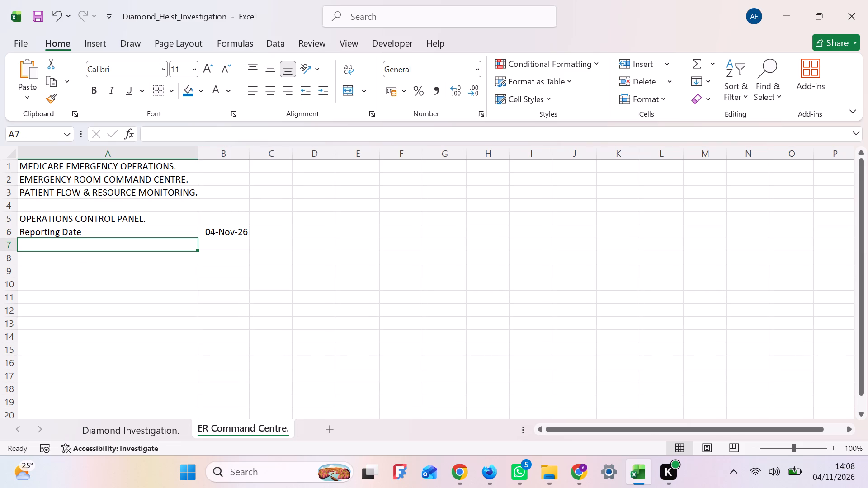
click(67, 236)
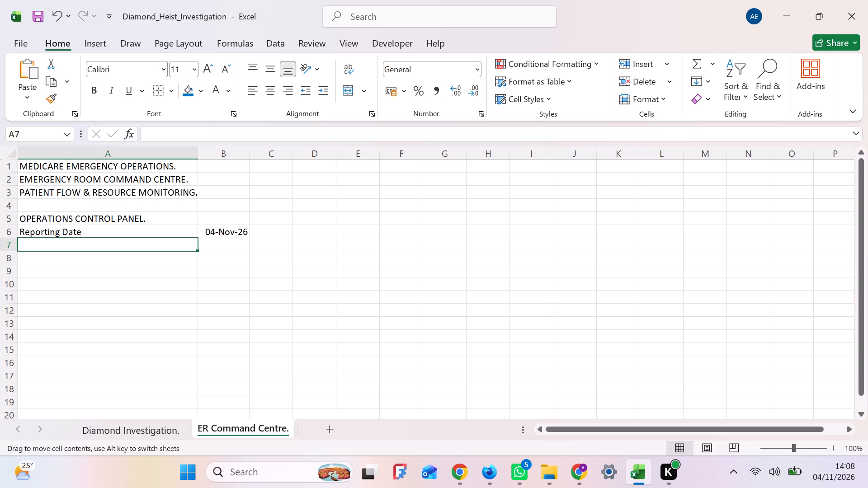
Enter the label "Department" in cell D6 and widen column D to fit it.
click(310, 234)
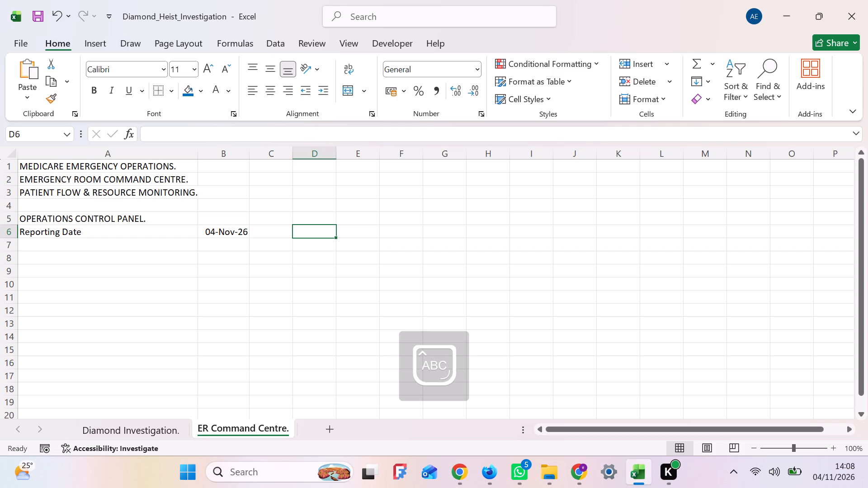
key(d)
text(epartment)
key(Return)
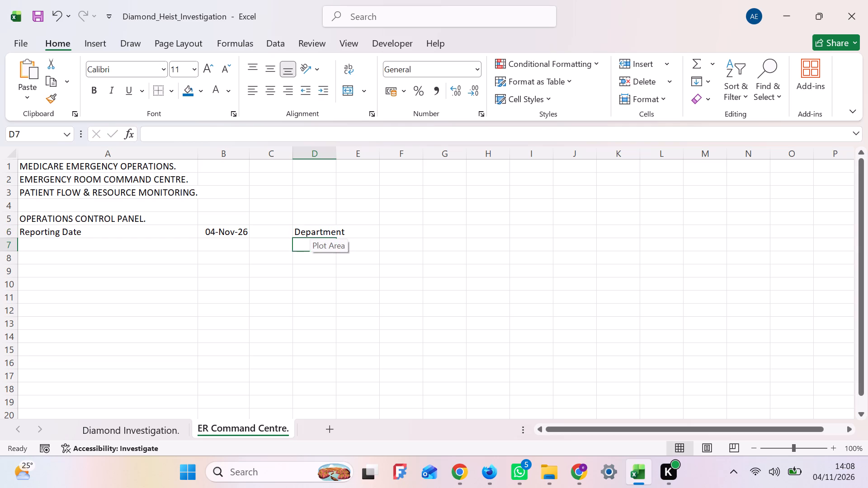
drag(335, 150, 347, 152)
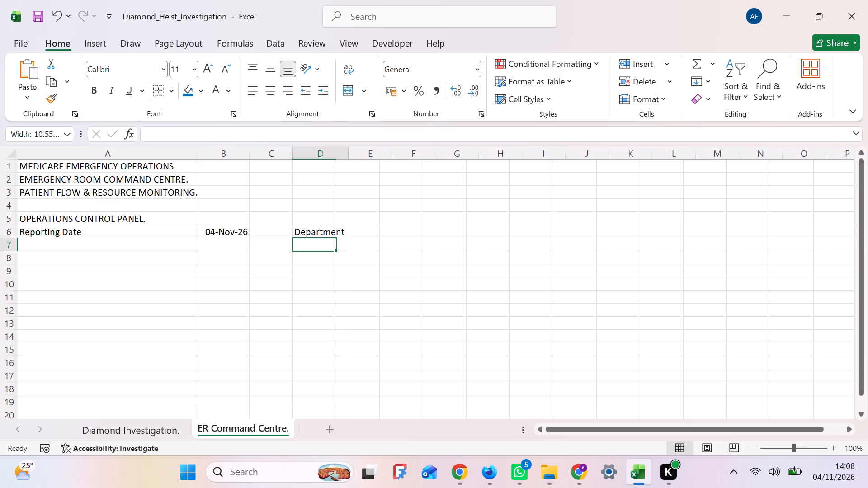
Enter "Emergency Unit" in cell E6 as the department value and widen column E to fit it.
click(379, 228)
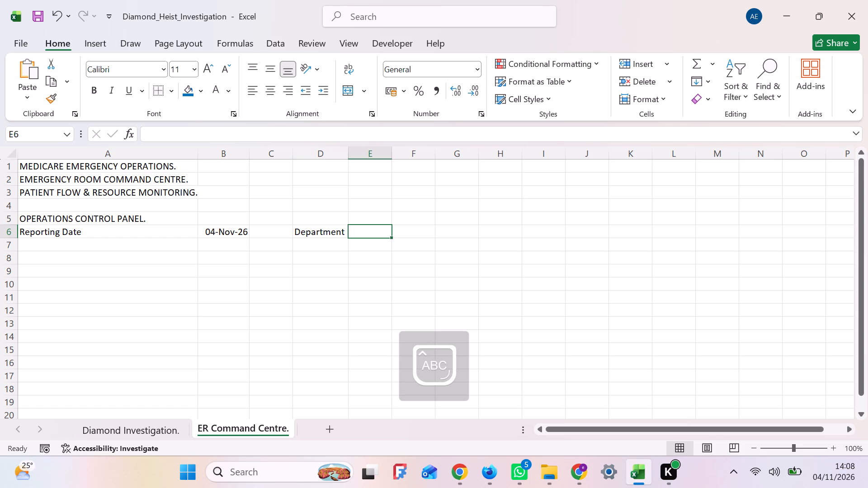
key(e)
text(mergency)
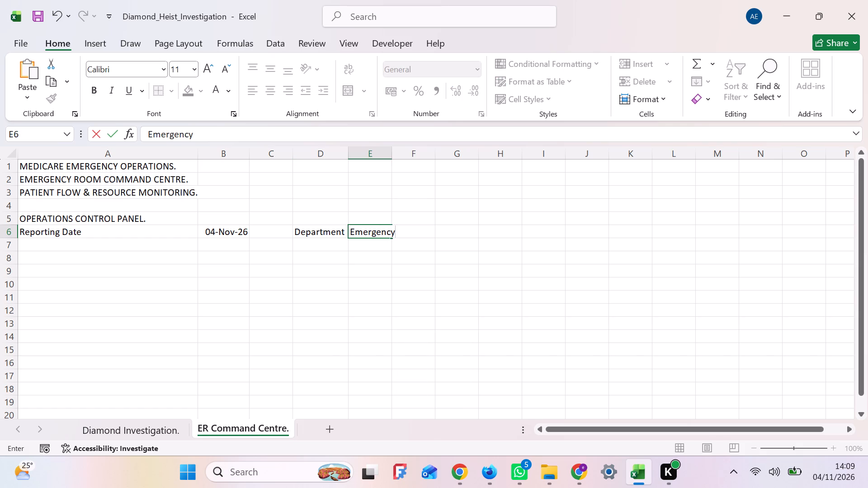
key(space)
key(u)
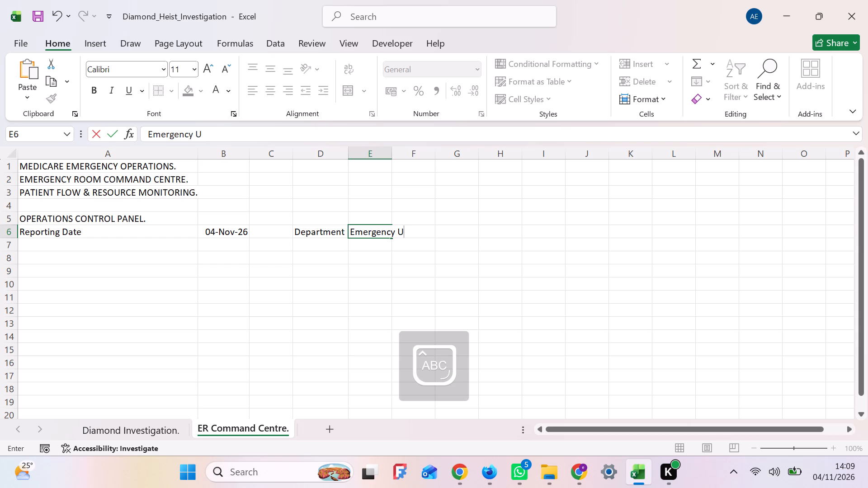
text(nit)
key(Return)
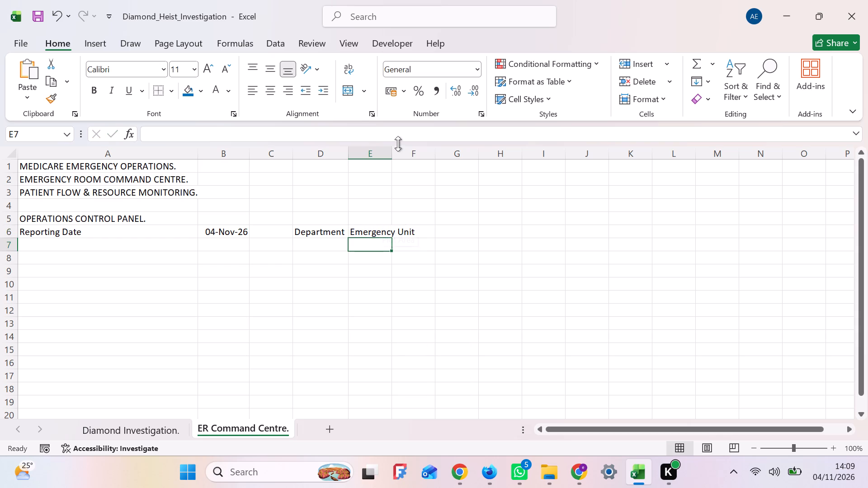
drag(391, 154, 416, 159)
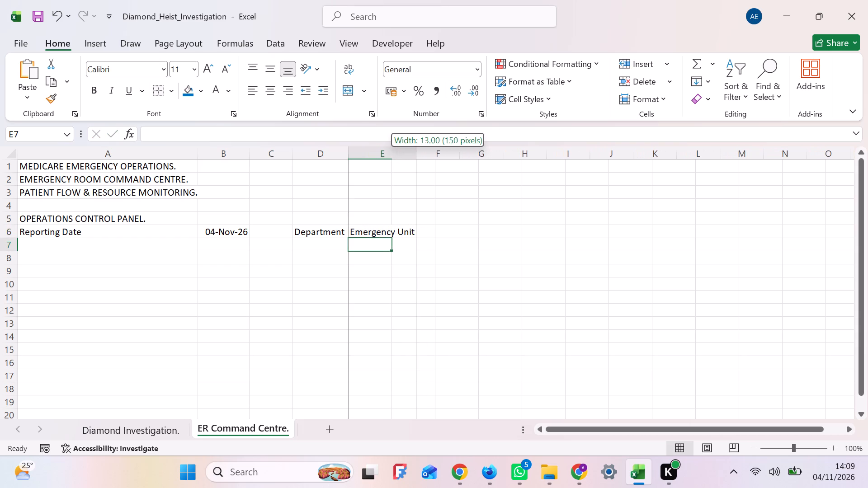
drag(416, 159, 417, 159)
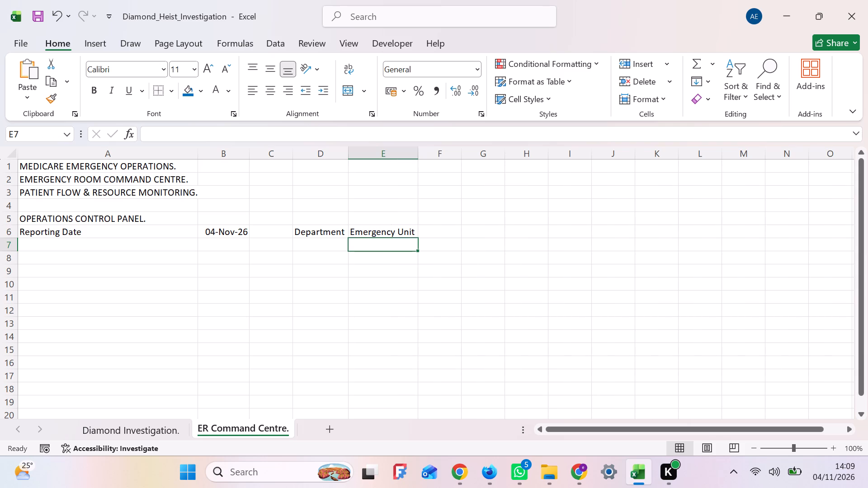
Enter the label "Shift" in cell G6, leaving column F blank.
click(495, 232)
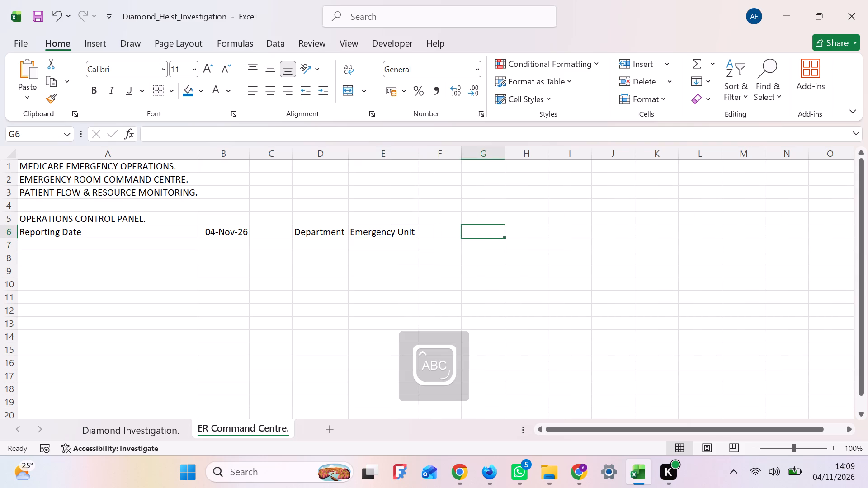
key(s)
text(hift)
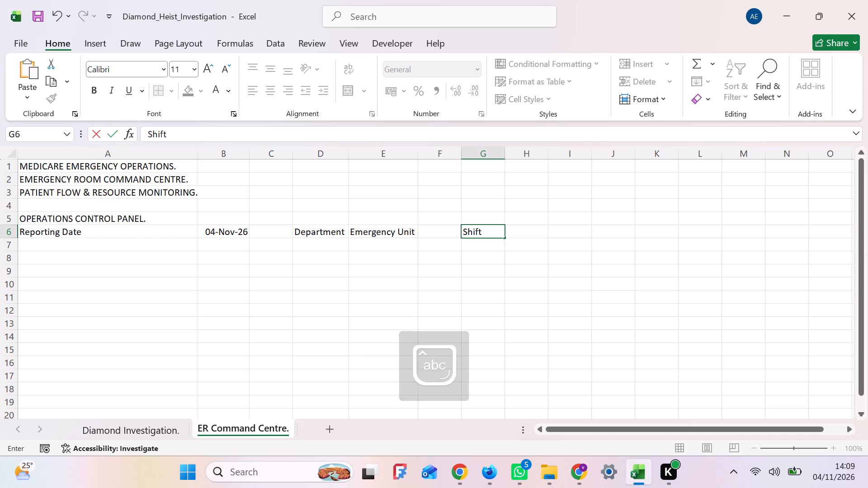
key(Tab)
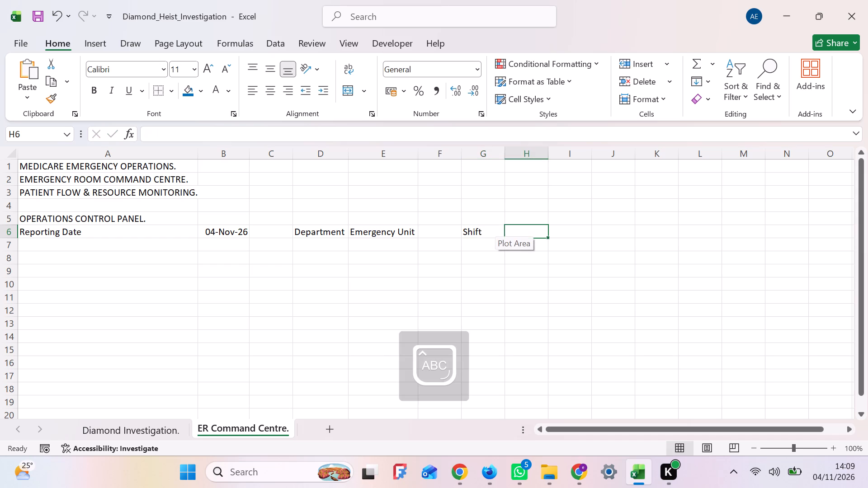
Enter "Day Shift" in cell H6 as the value beside the Shift label.
key(d)
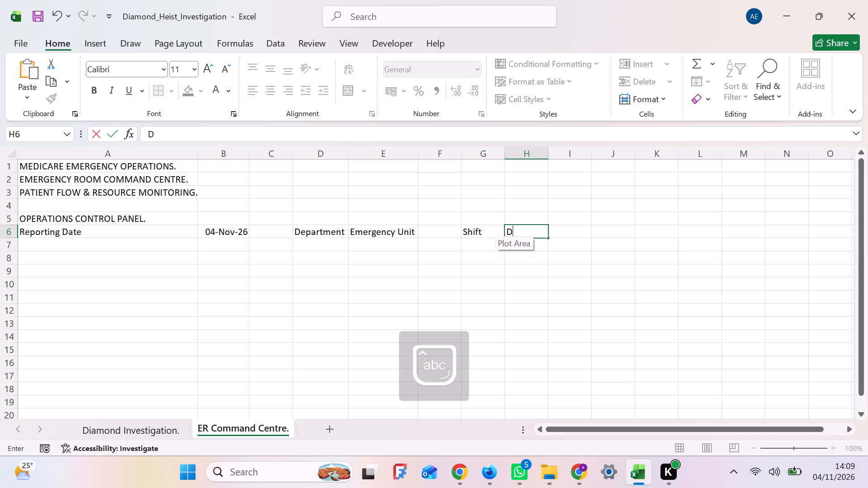
text(y)
key(space)
key(BackSpace)
key(BackSpace)
key(a)
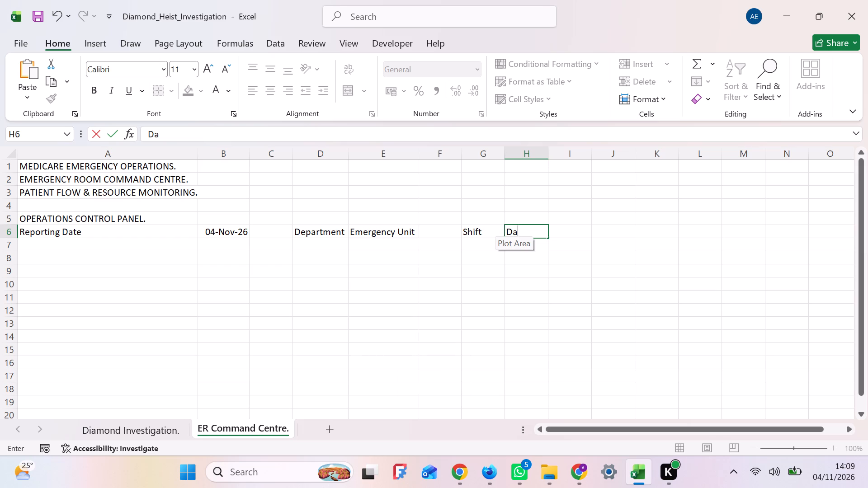
text(y)
key(space)
key(s)
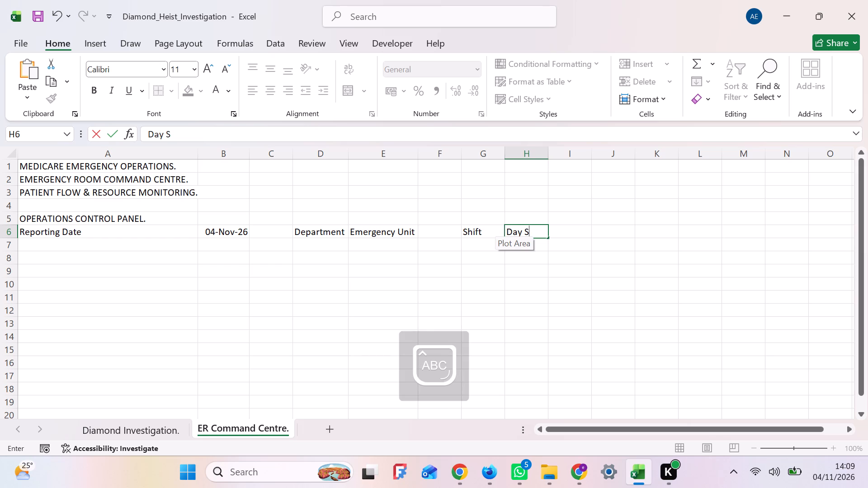
text(hift)
key(Return)
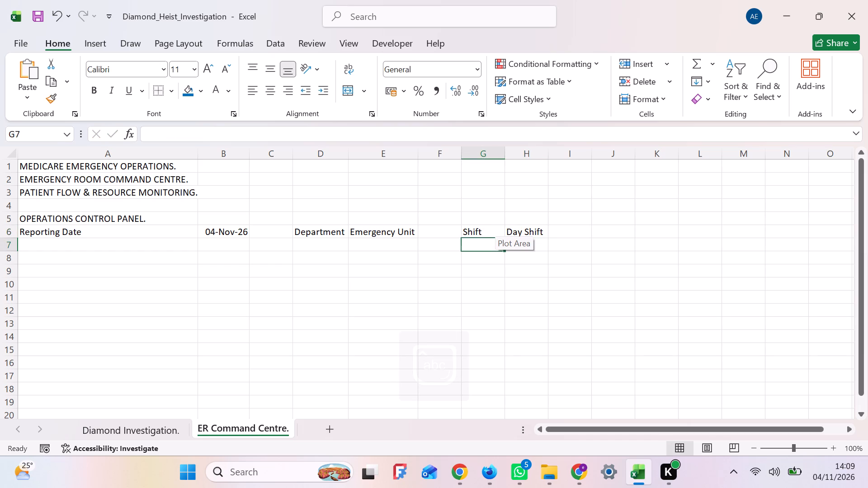
Merge and center the "MEDICARE EMERGENCY OPERATIONS." heading across cells A1 to H1.
click(89, 169)
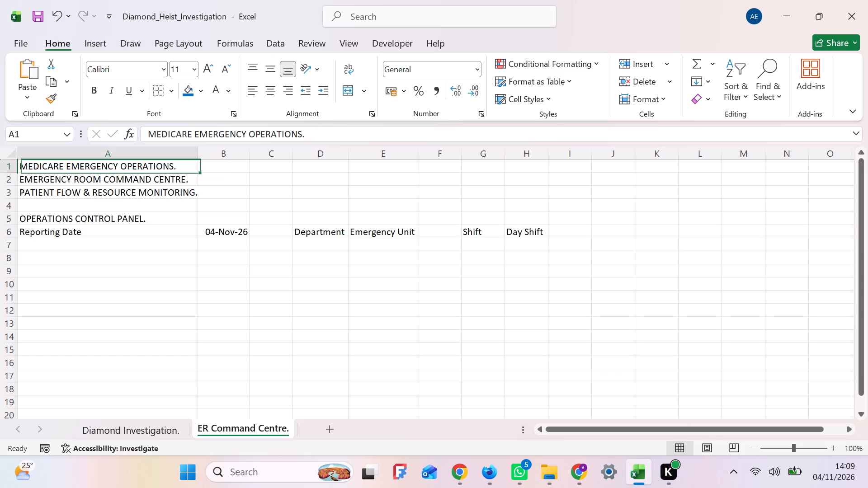
shift+click(531, 170)
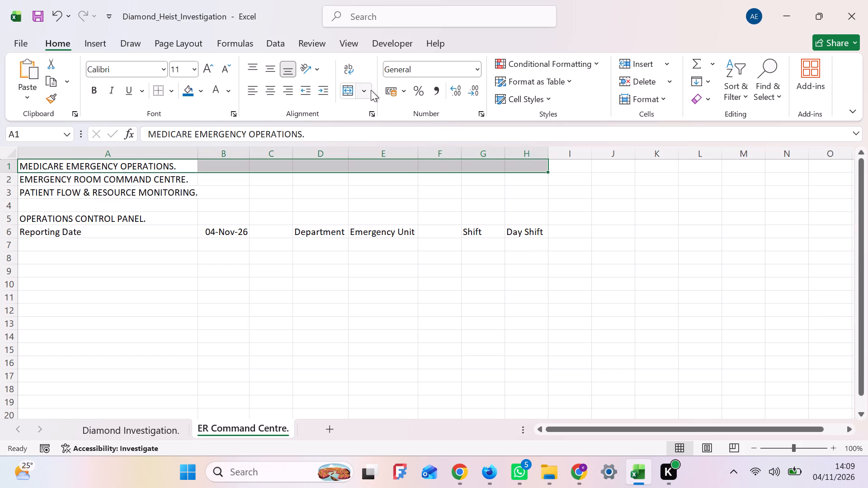
click(371, 90)
click(398, 111)
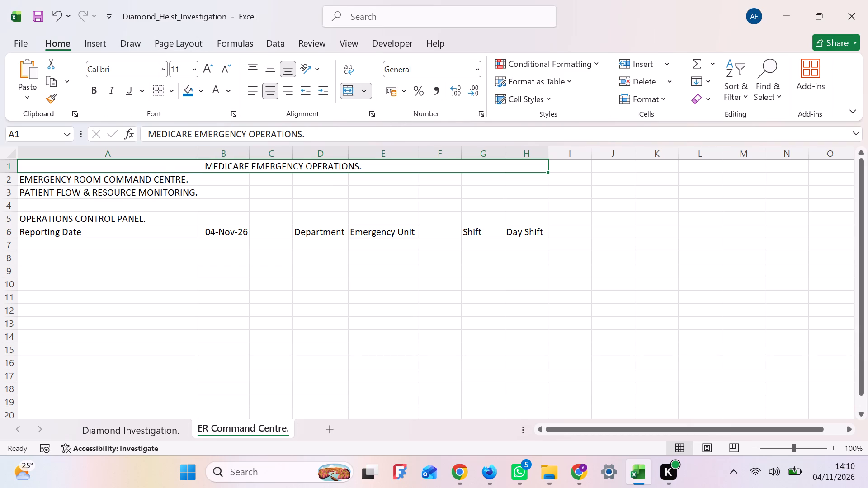
Merge and center the "EMERGENCY ROOM COMMAND CENTRE." heading across cells A2 to H2.
click(126, 180)
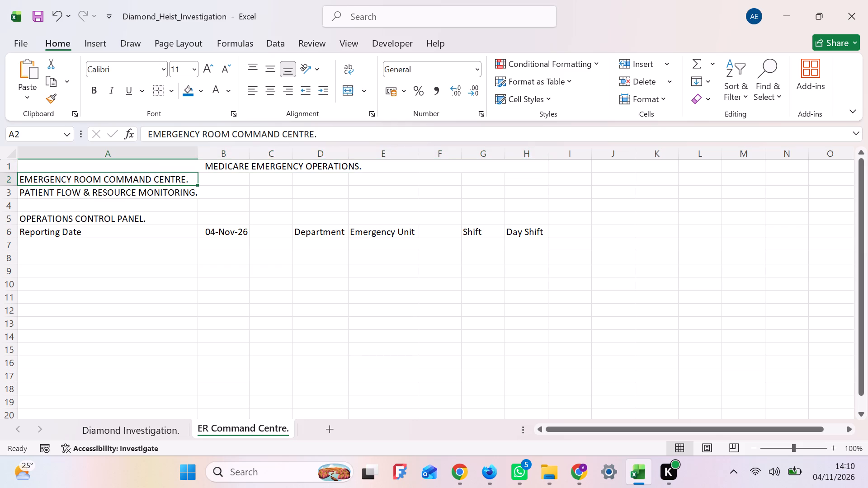
shift+click(524, 183)
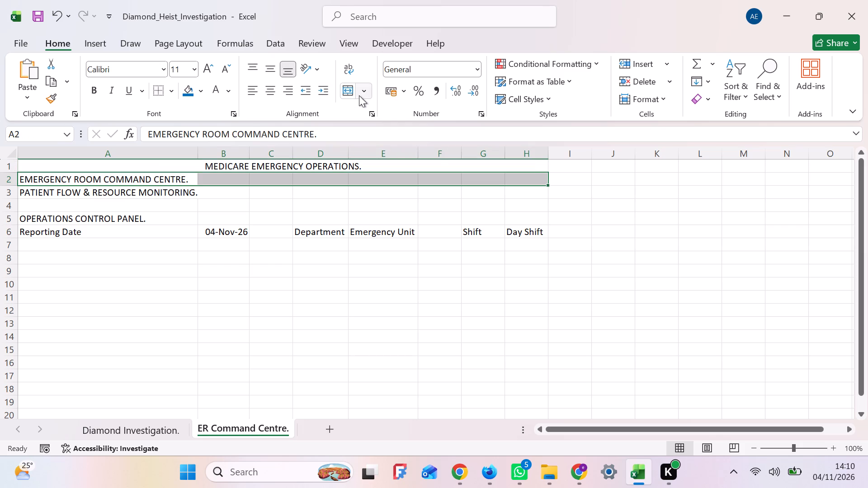
click(359, 95)
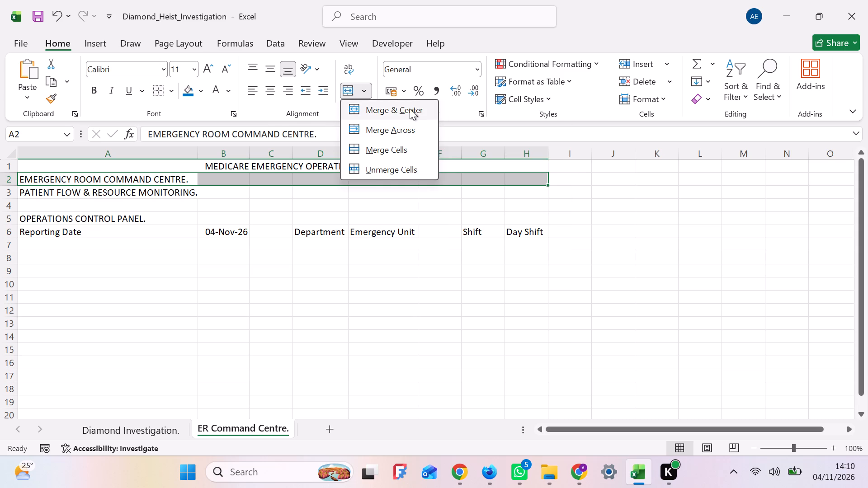
click(409, 108)
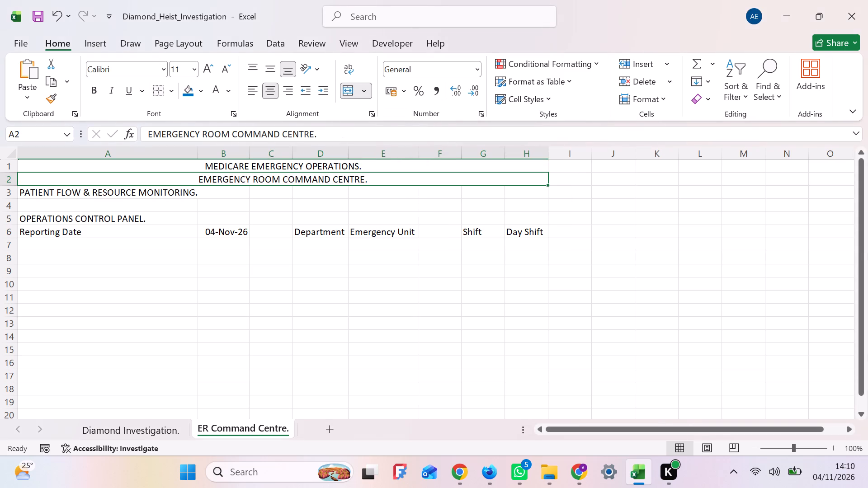
Merge and center the "PATIENT FLOW & RESOURCE MONITORING." heading across cells A3 to H3.
click(128, 194)
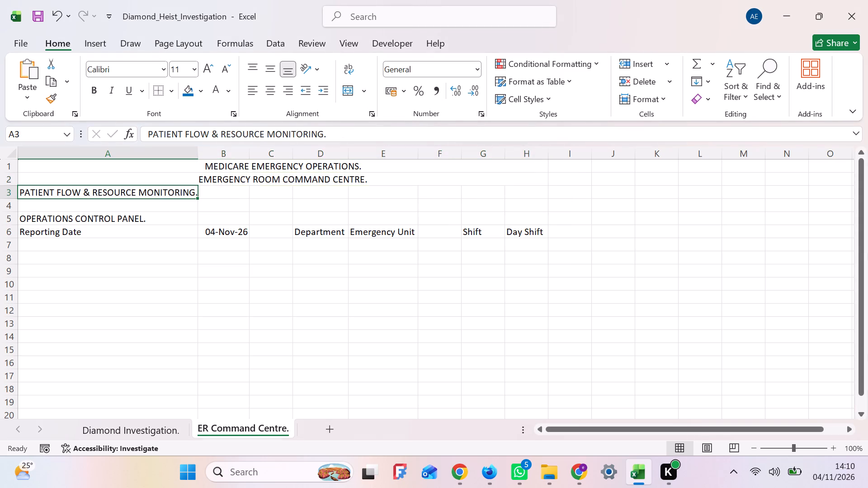
shift+click(542, 191)
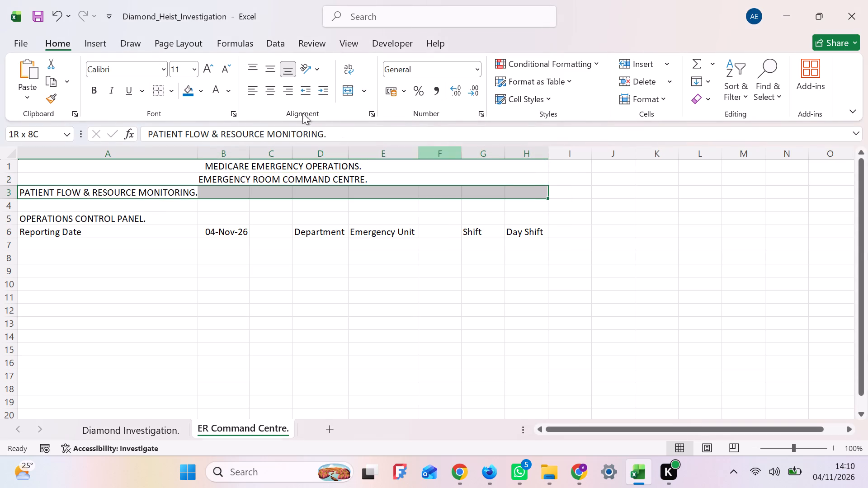
drag(374, 90, 368, 90)
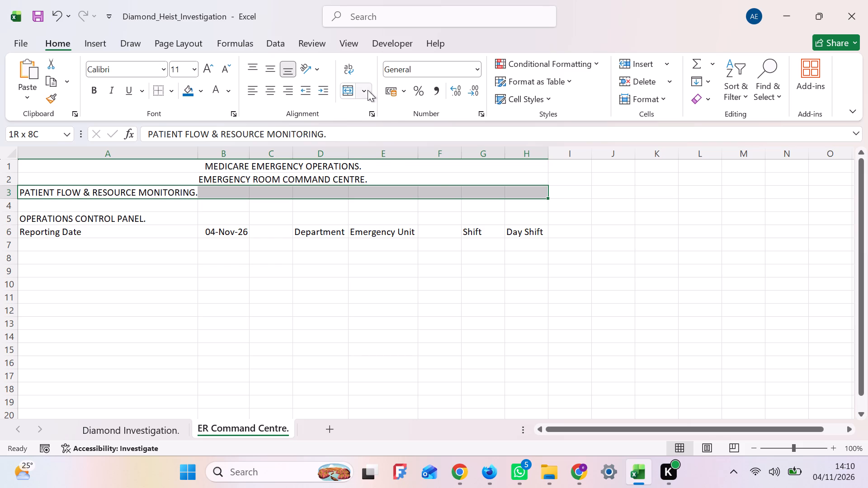
click(368, 90)
click(396, 109)
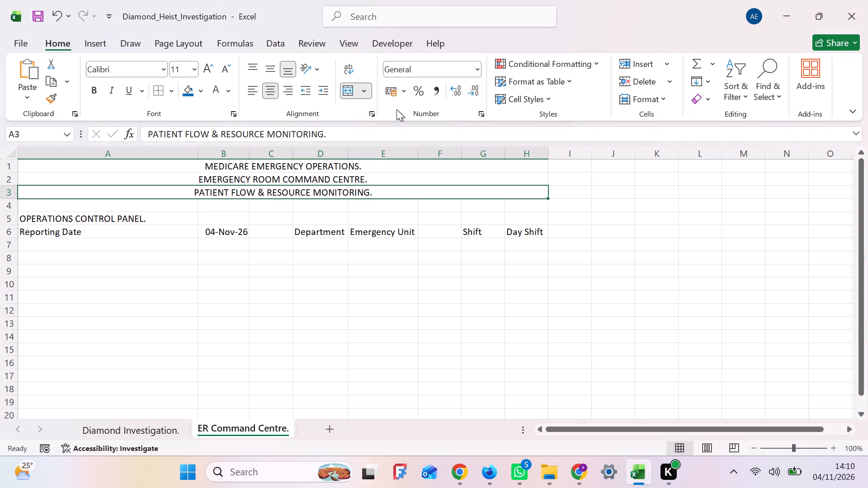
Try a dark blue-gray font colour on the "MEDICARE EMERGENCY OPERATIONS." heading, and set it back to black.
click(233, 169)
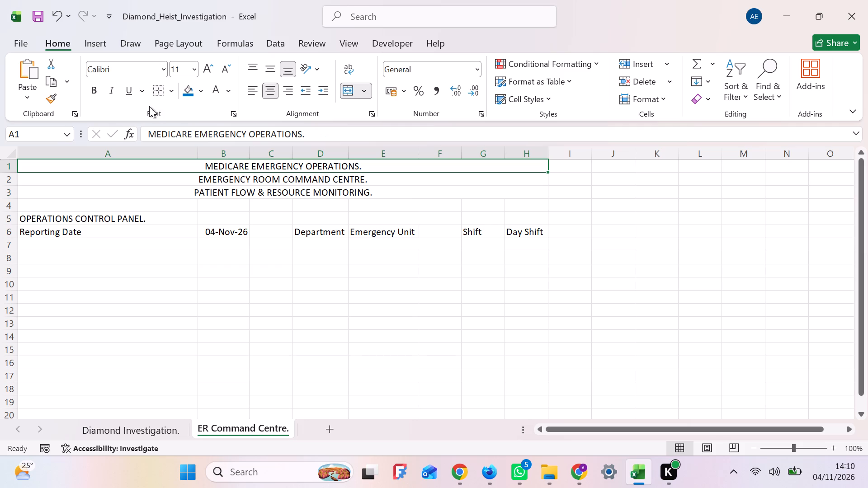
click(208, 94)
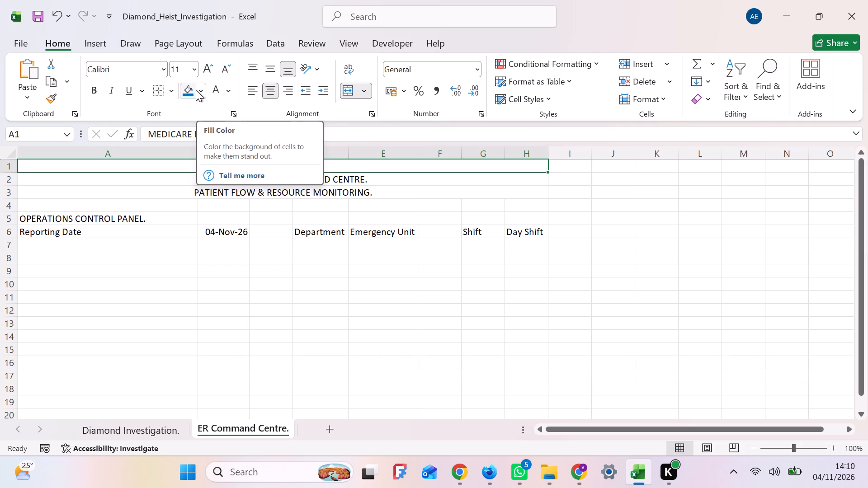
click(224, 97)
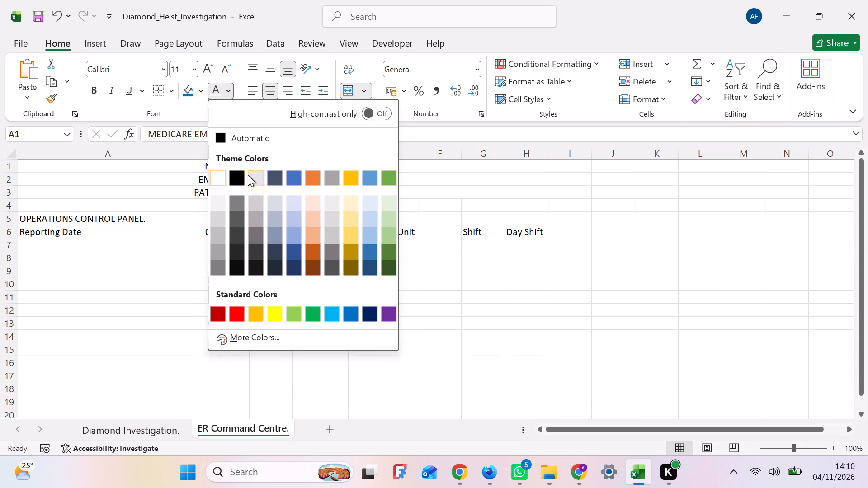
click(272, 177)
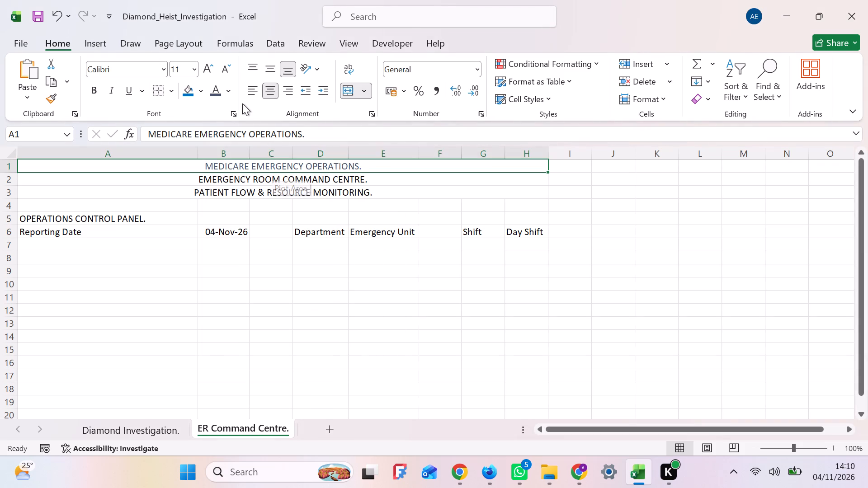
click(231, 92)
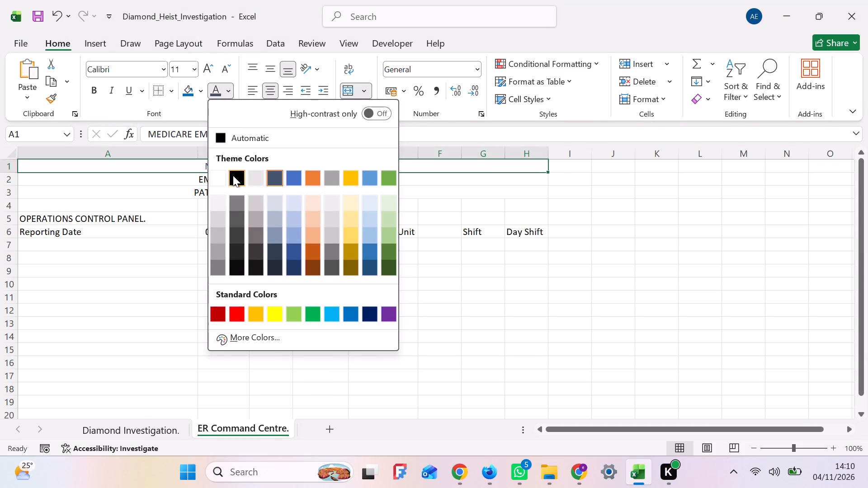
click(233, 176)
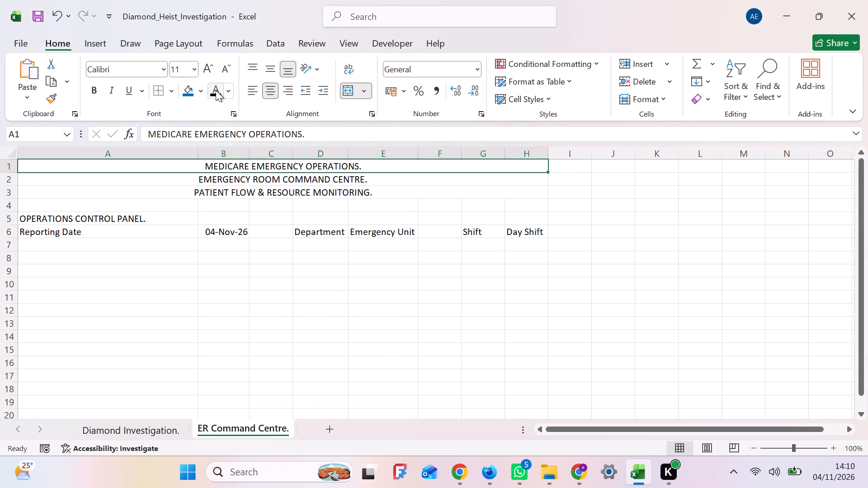
Give the "MEDICARE EMERGENCY OPERATIONS." heading a light green fill and white, bold text at size 20.
click(203, 89)
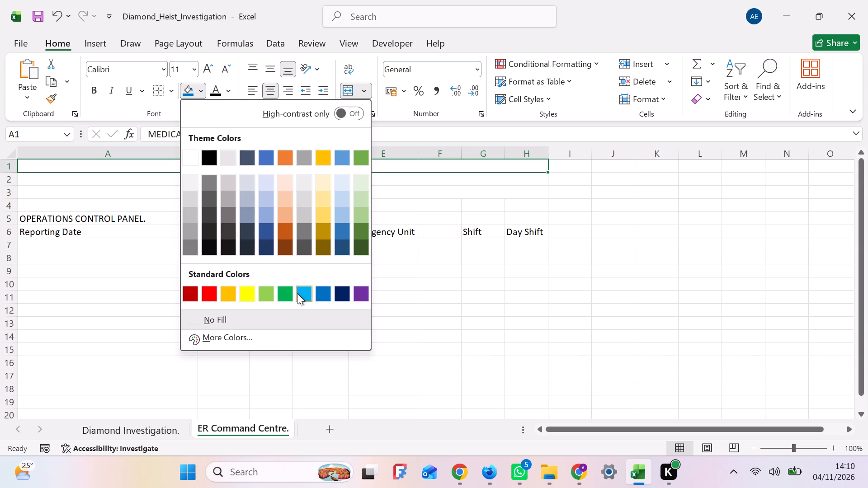
click(264, 286)
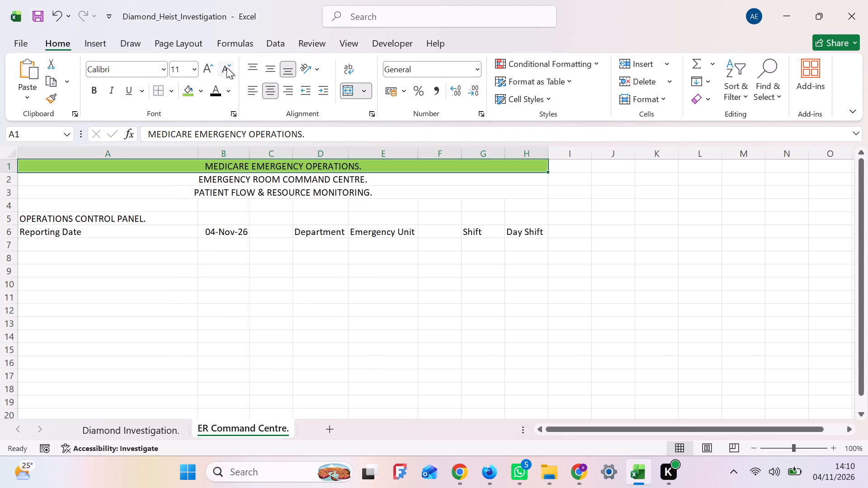
click(227, 91)
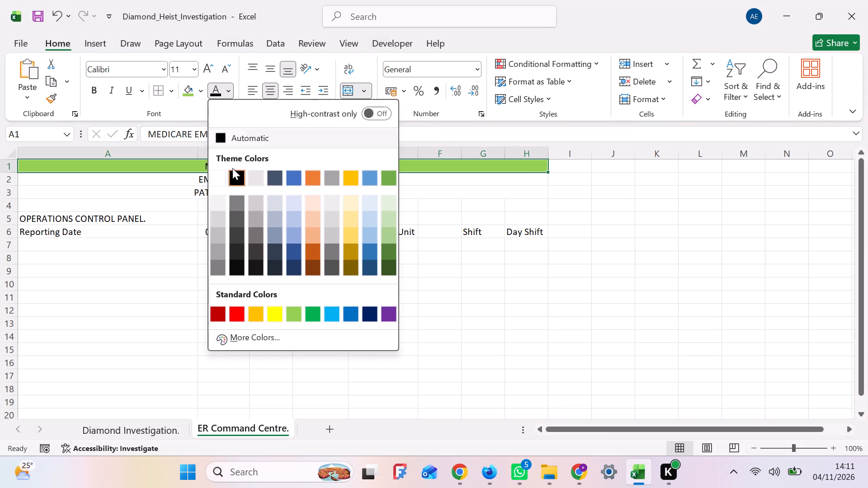
click(217, 179)
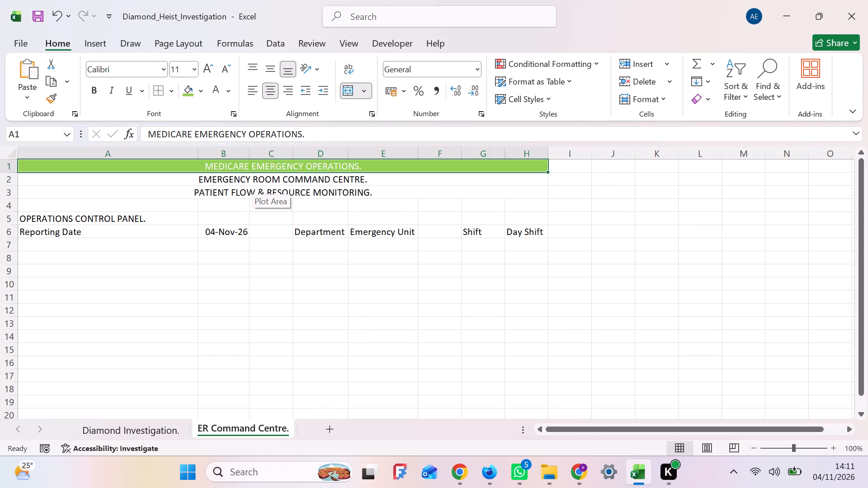
click(90, 92)
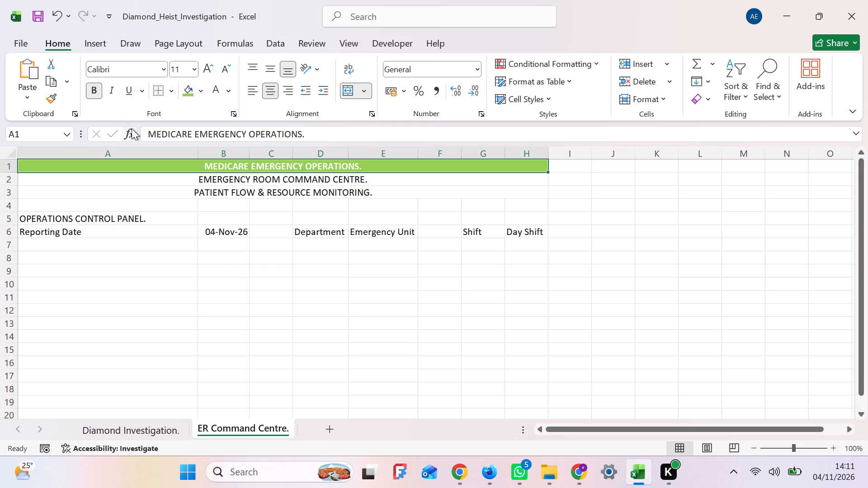
click(195, 67)
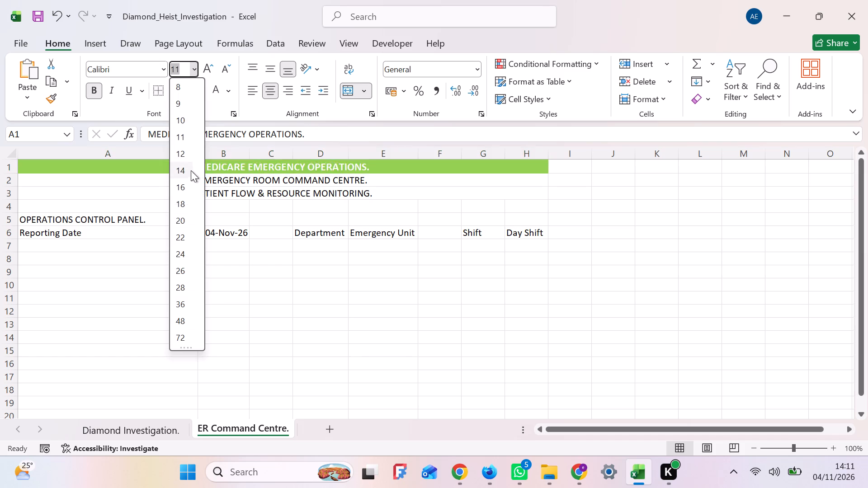
click(184, 223)
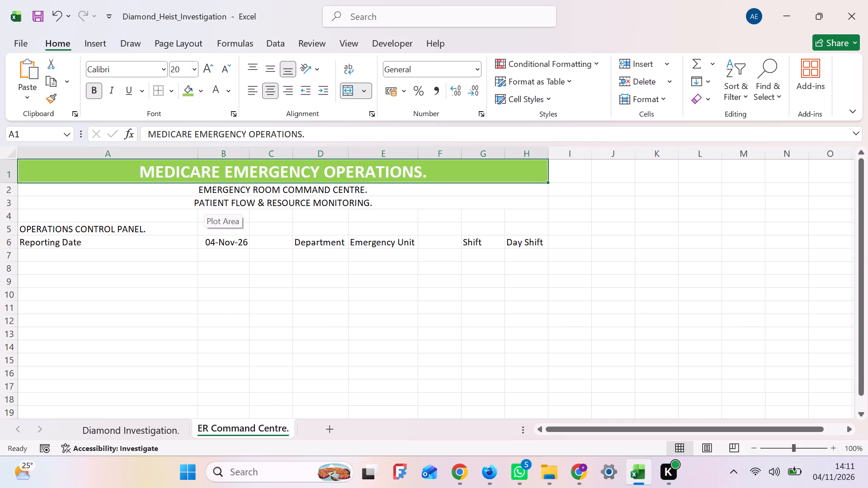
Format the "EMERGENCY ROOM COMMAND CENTRE." heading in row 2 as bold, white, size 14 text on a darker blue theme fill.
click(250, 189)
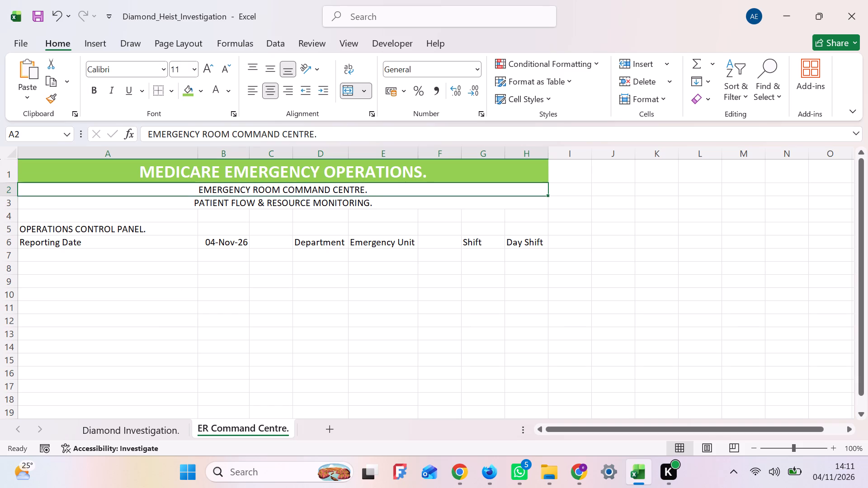
click(192, 71)
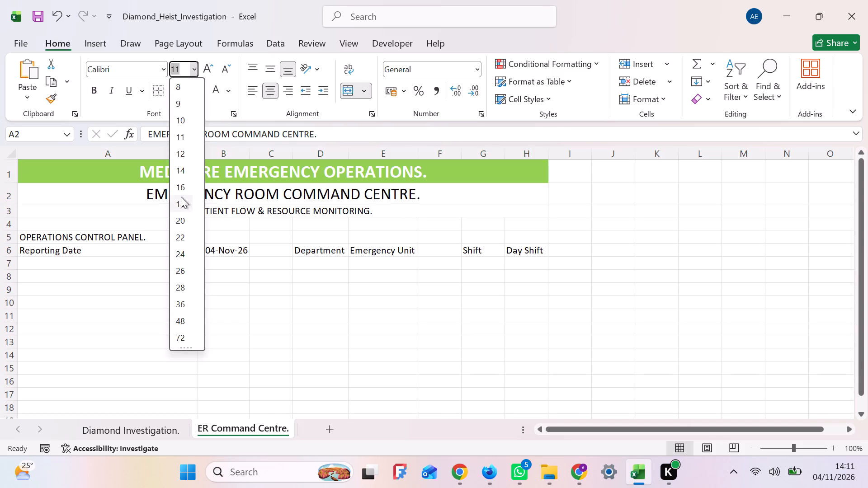
click(184, 173)
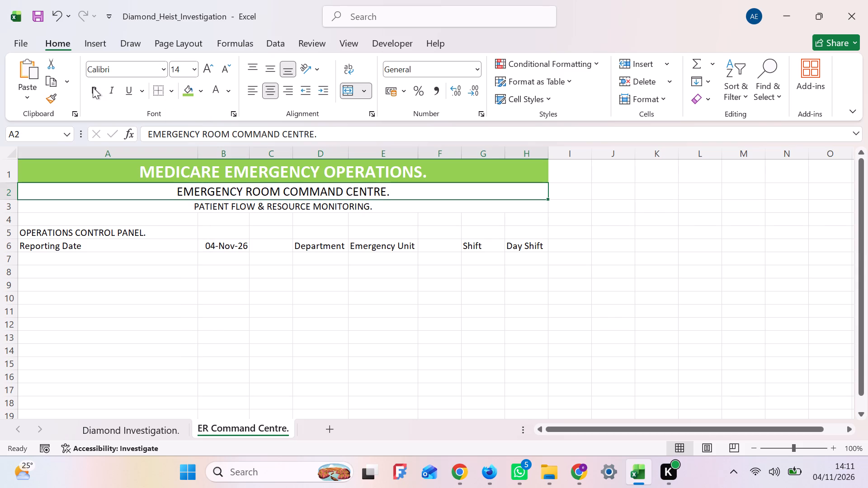
click(97, 92)
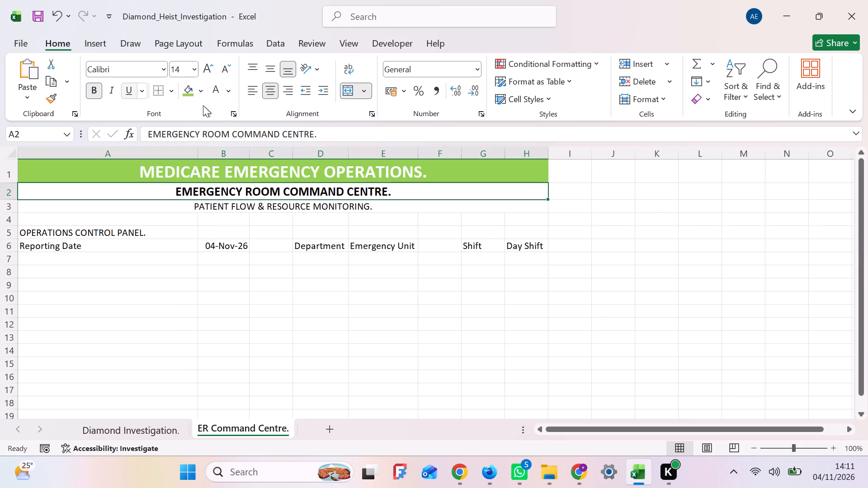
click(202, 92)
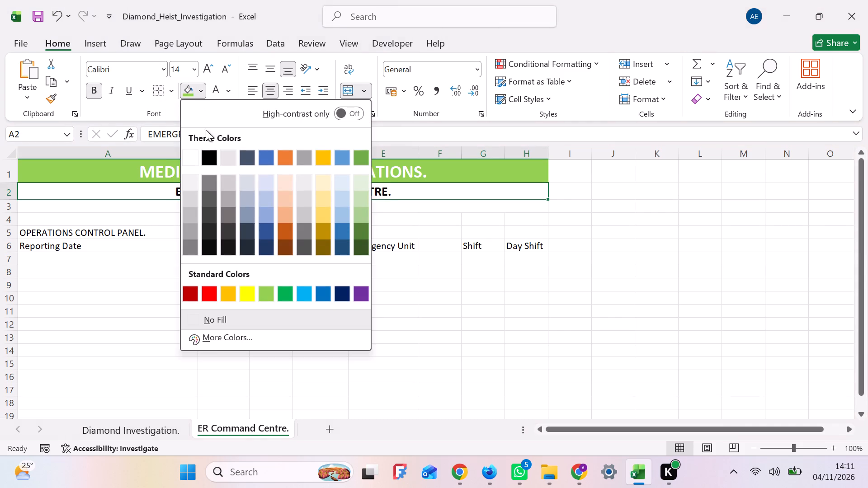
click(347, 224)
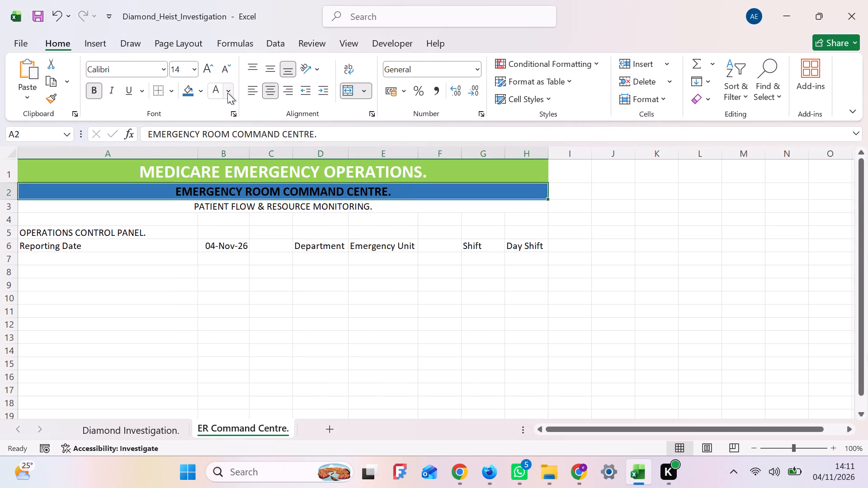
click(227, 93)
click(217, 180)
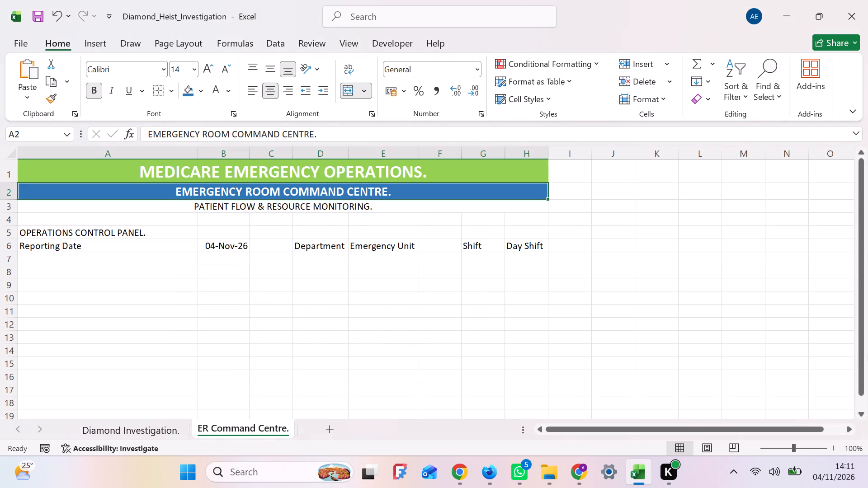
Format the "PATIENT FLOW & RESOURCE MONITORING." heading in row 3 as italic, white, size 10 text on a light blue theme fill.
click(228, 212)
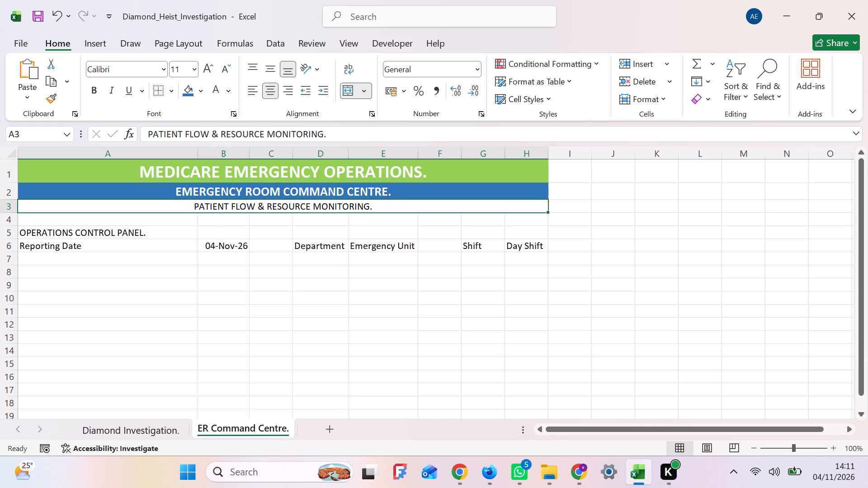
click(113, 85)
click(197, 70)
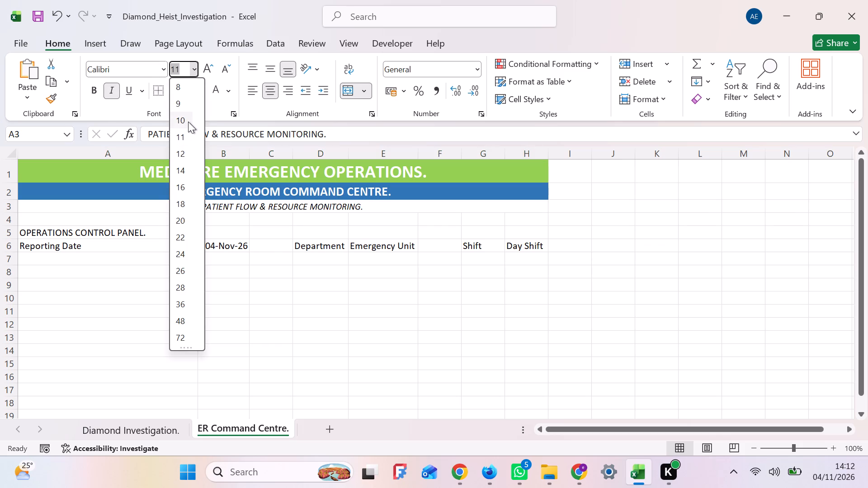
click(188, 121)
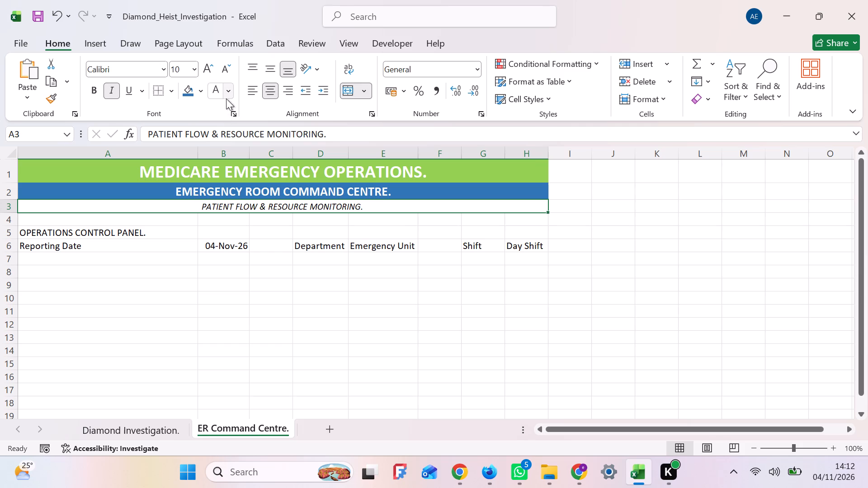
click(200, 89)
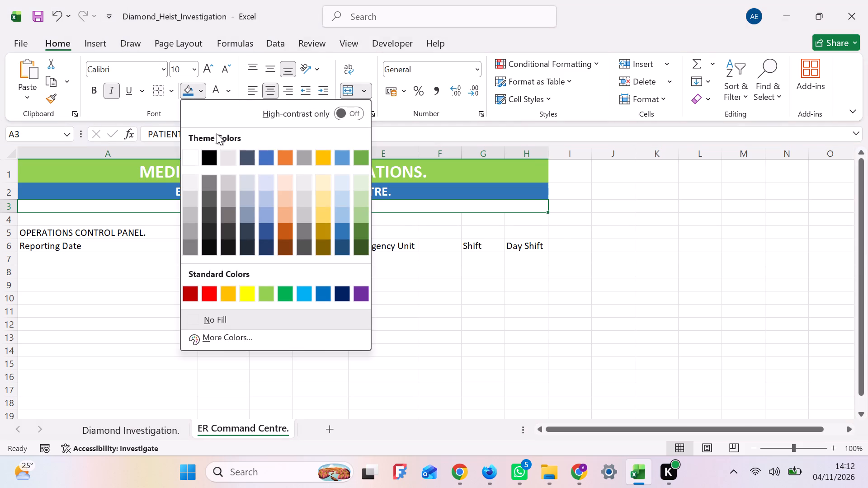
click(263, 213)
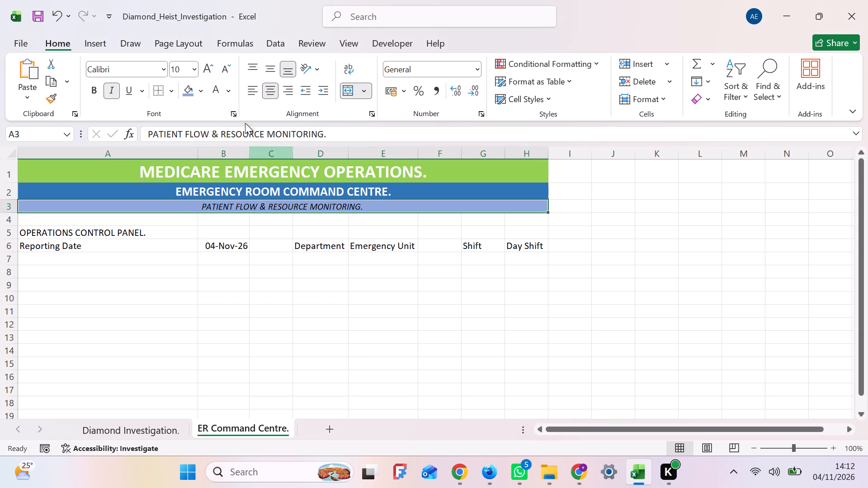
click(230, 90)
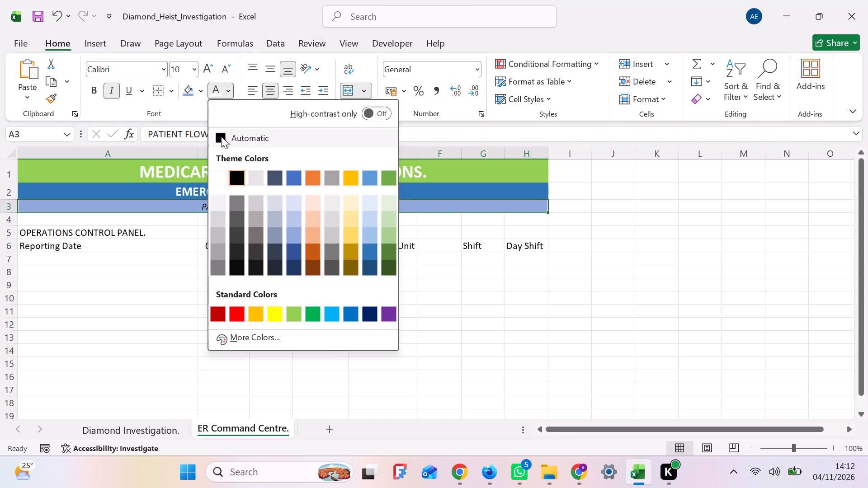
click(219, 178)
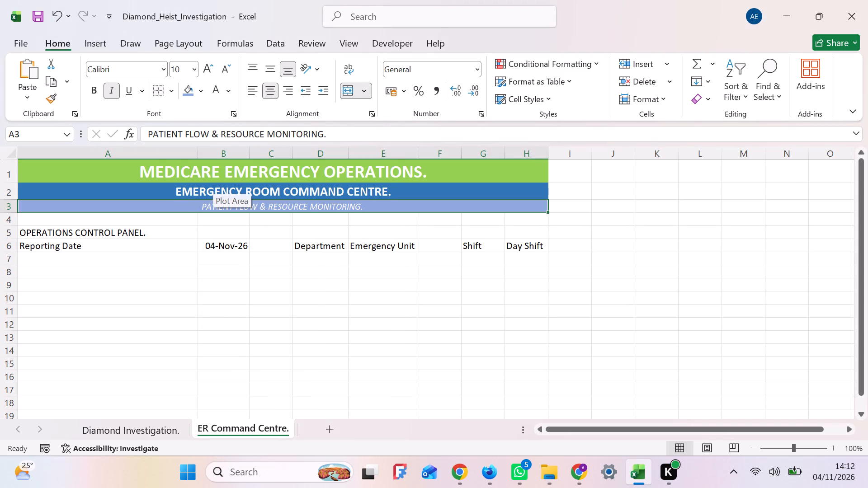
Merge and center the "OPERATIONS CONTROL PANEL." heading across cells A5 to H5.
click(142, 236)
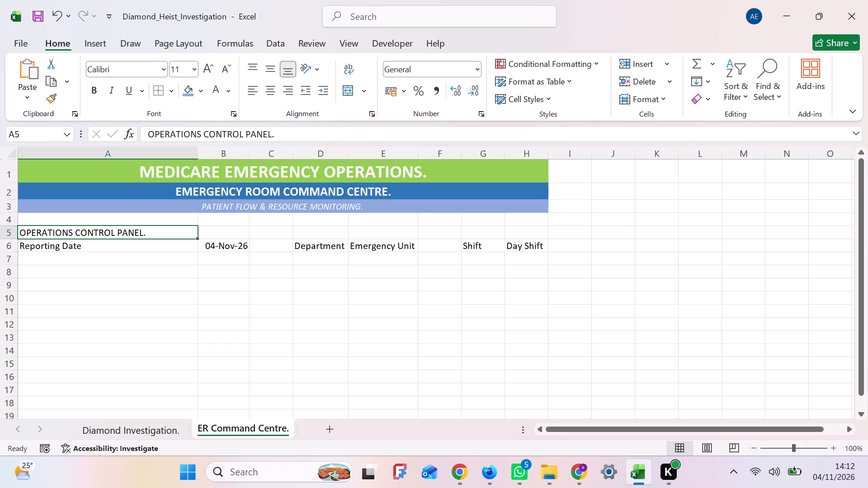
shift+click(519, 228)
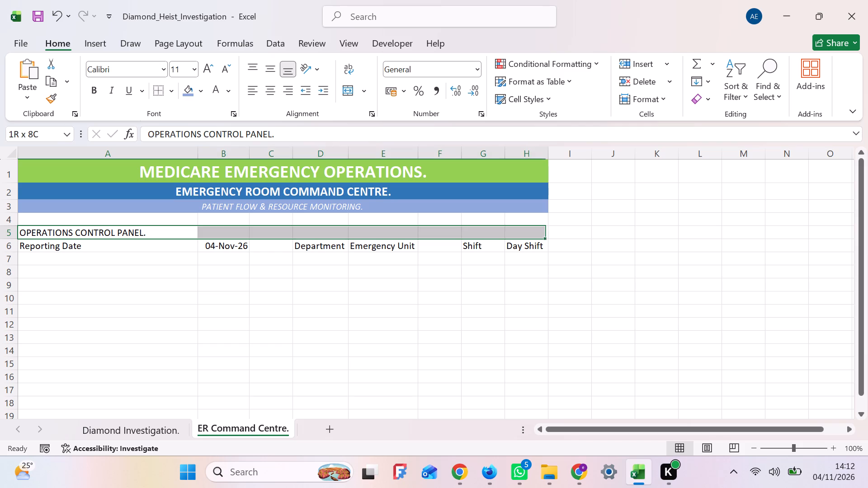
click(368, 92)
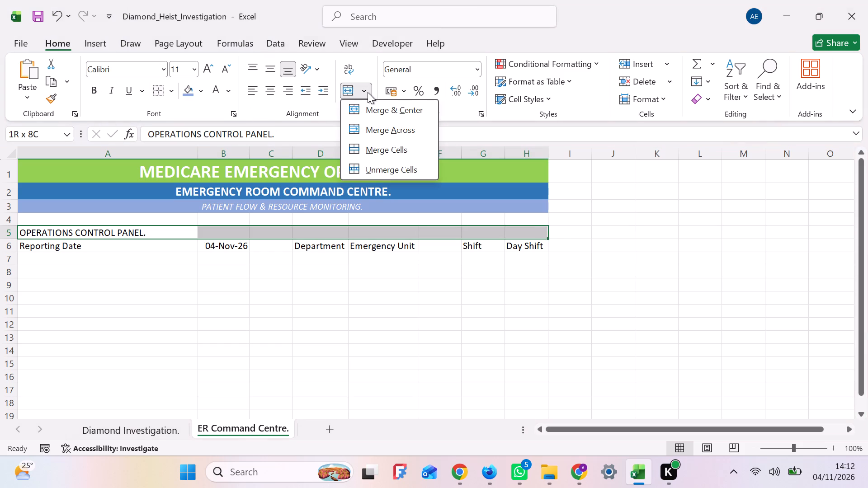
click(400, 109)
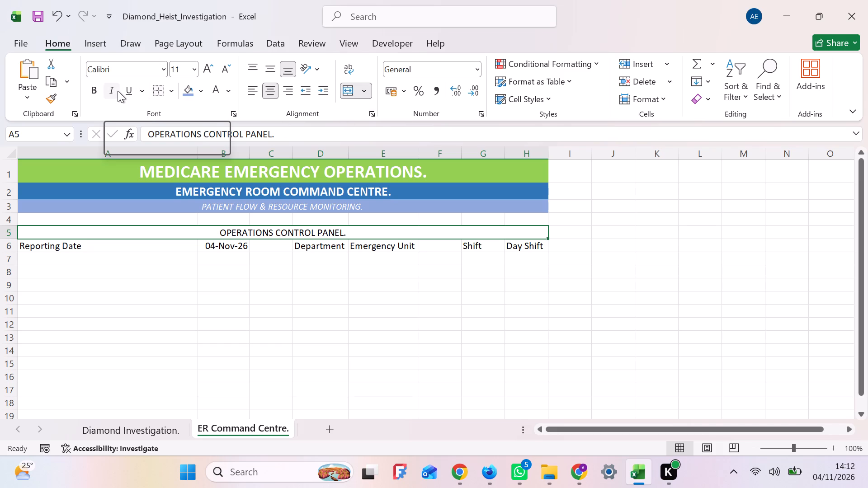
Give the "OPERATIONS CONTROL PANEL." heading a standard purple fill and white text.
click(198, 94)
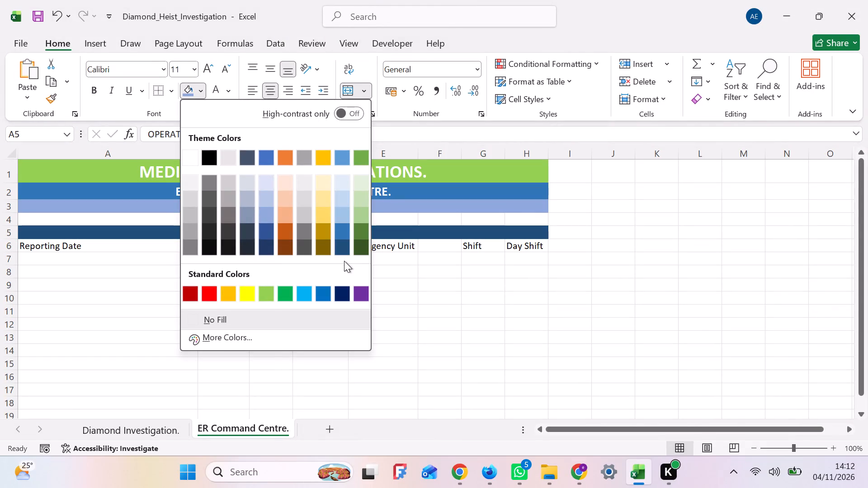
click(364, 292)
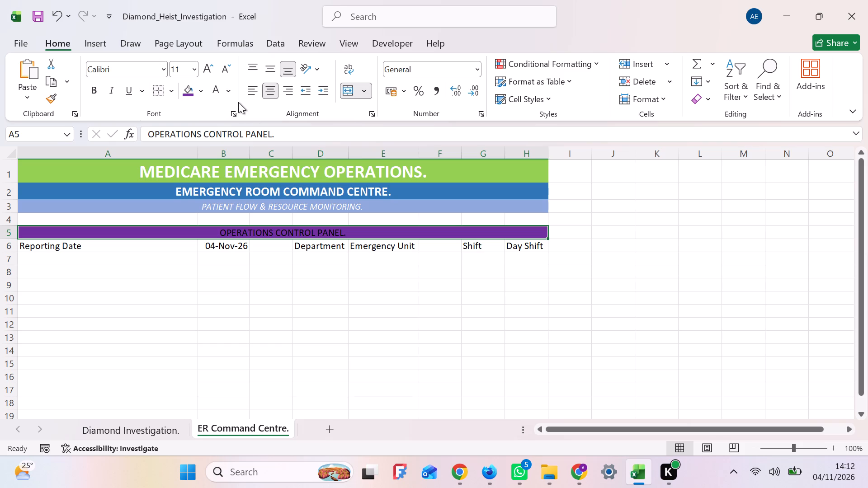
click(230, 94)
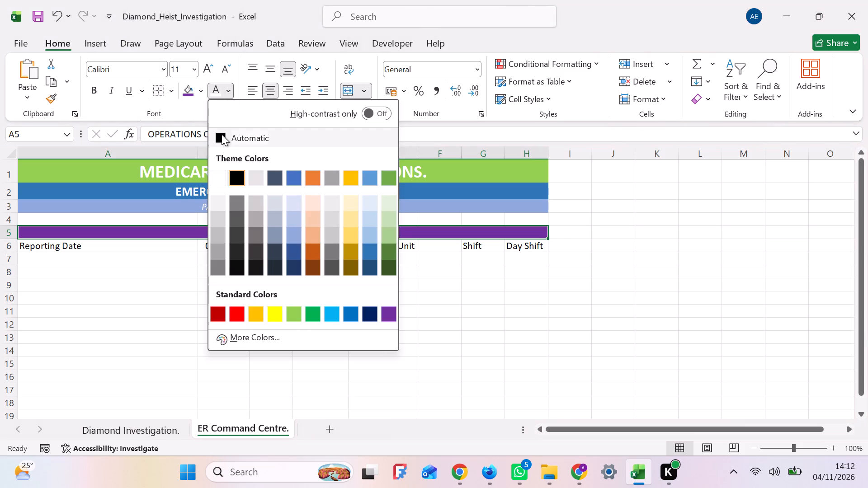
click(218, 179)
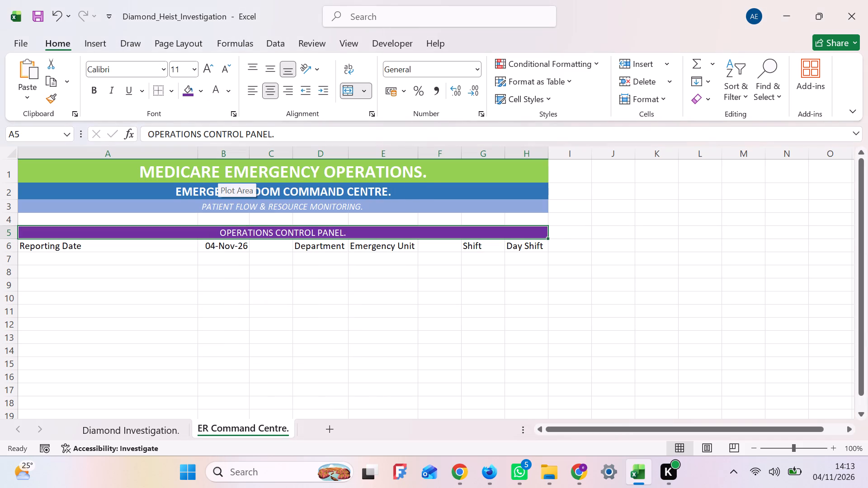
Start the patient table header row by entering "Patient ID" in A10 and "Arrival Time" in B10.
click(146, 259)
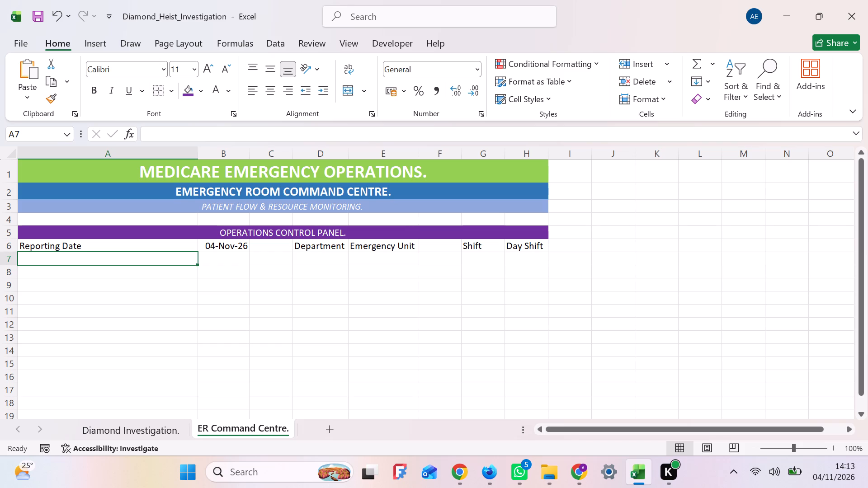
click(108, 291)
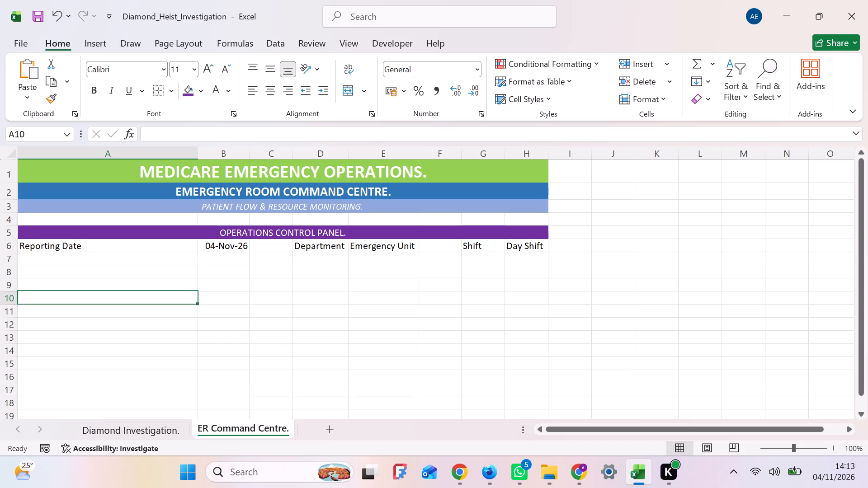
key(p)
key(BackSpace)
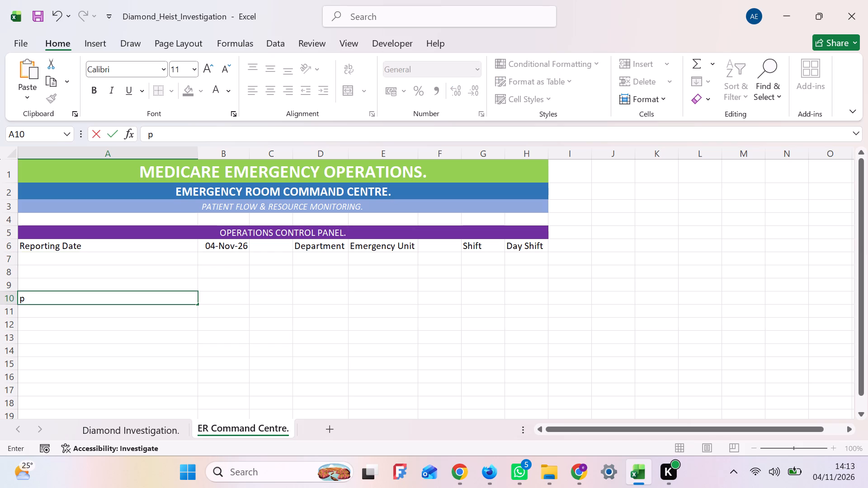
key(p)
text(atient)
key(space)
key(i)
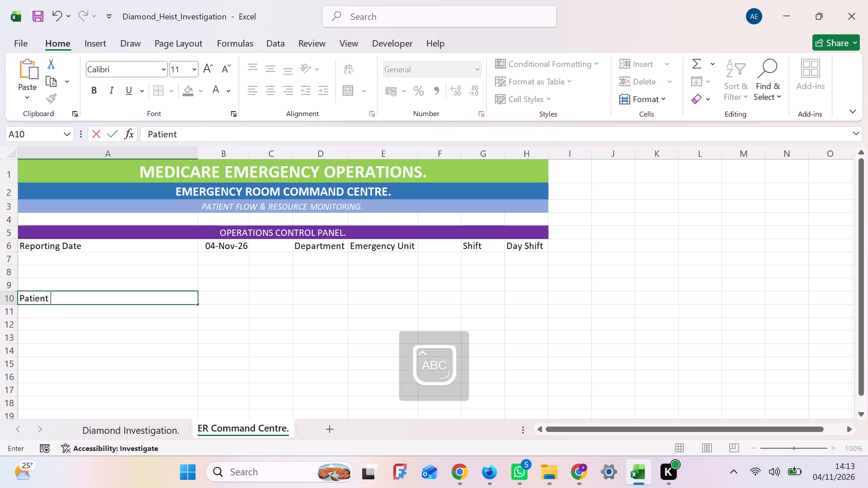
key(d)
key(Tab)
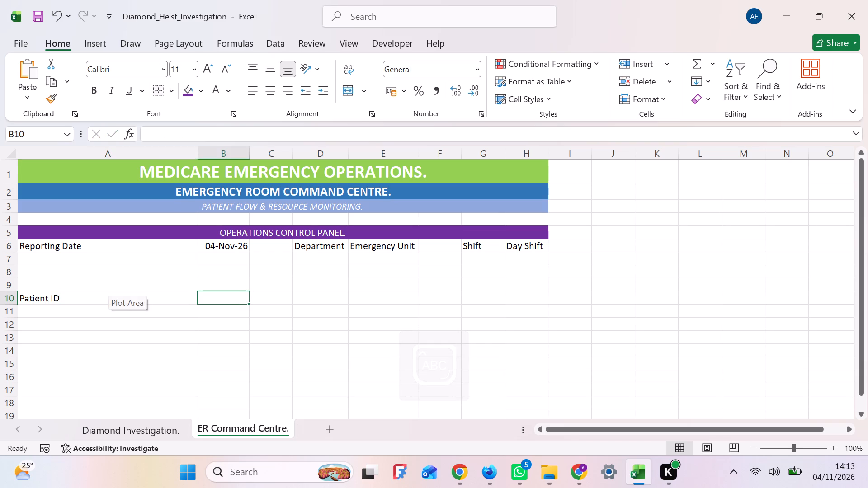
key(a)
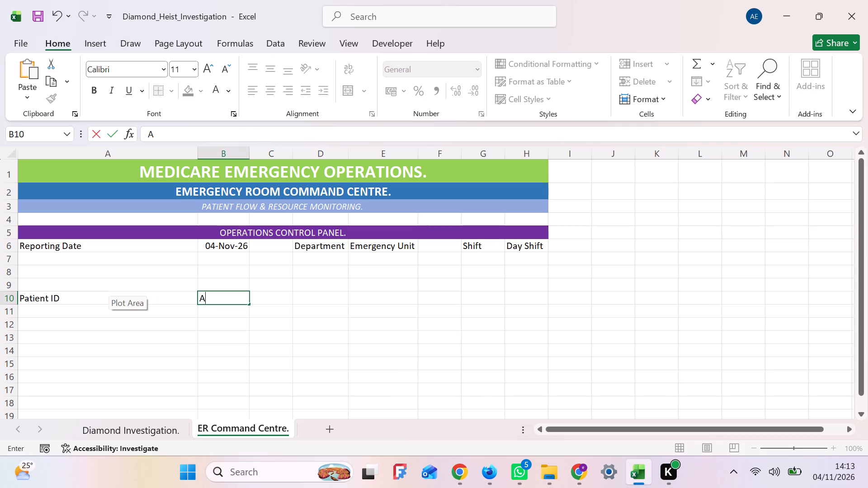
text(rrival)
key(space)
key(t)
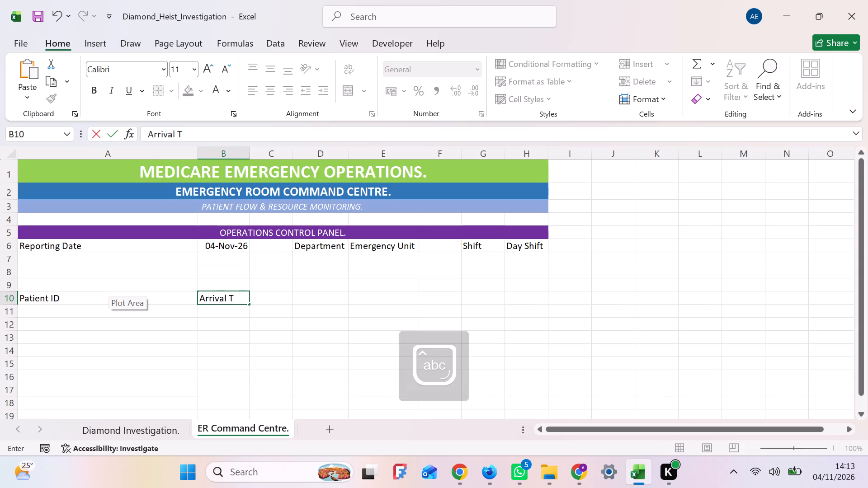
text(ime)
key(Tab)
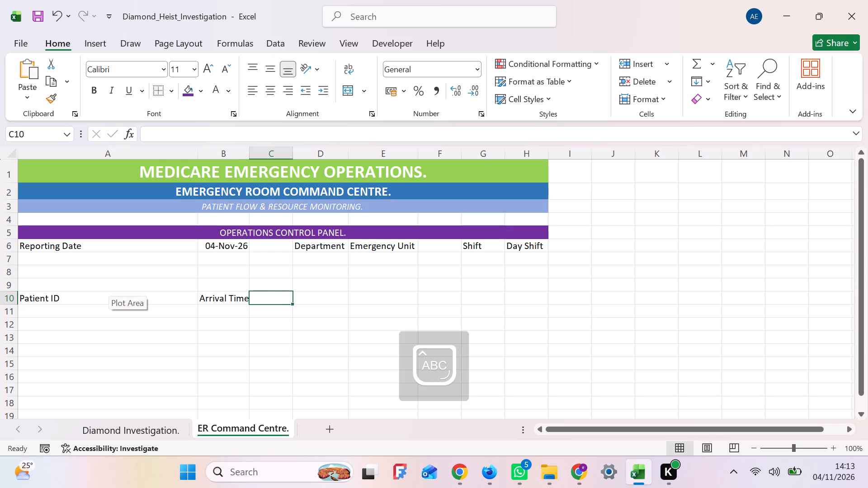
Enter "Triage Level" as the patient table header in C10.
text(TR)
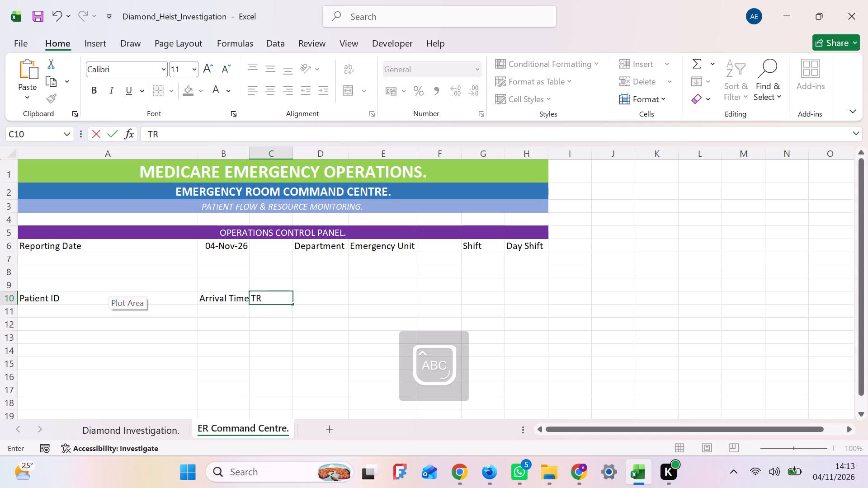
key(BackSpace)
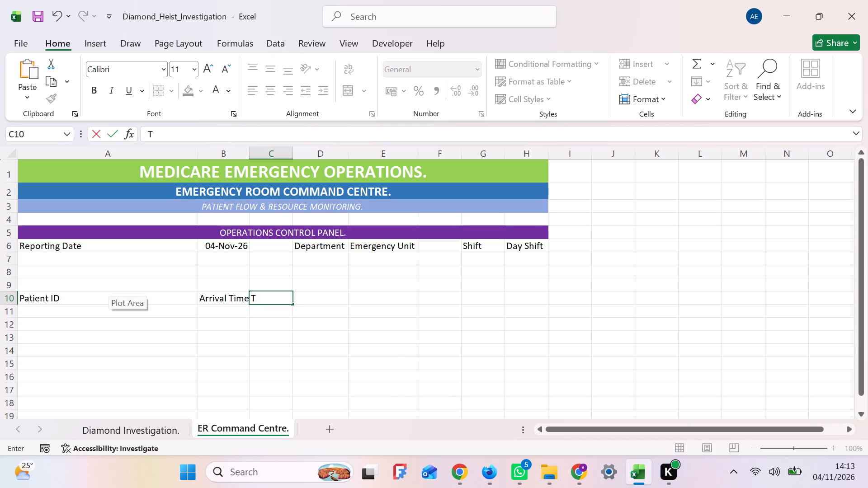
key(r)
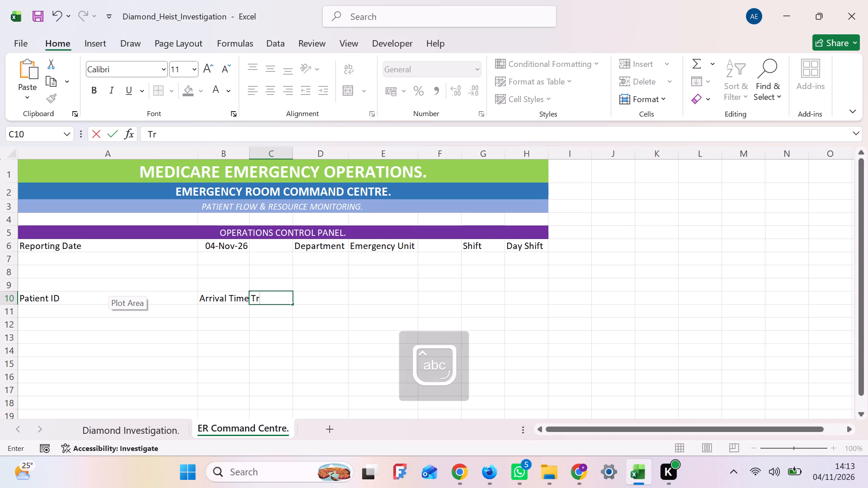
text(ia)
key(g)
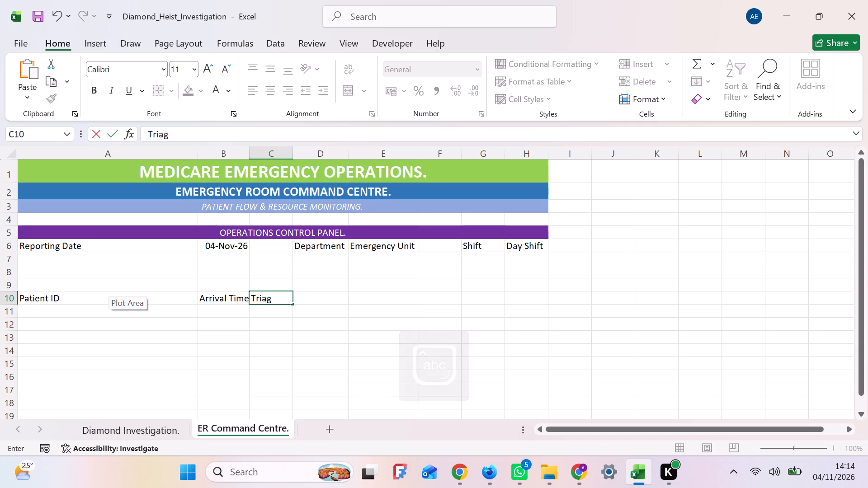
key(e)
key(space)
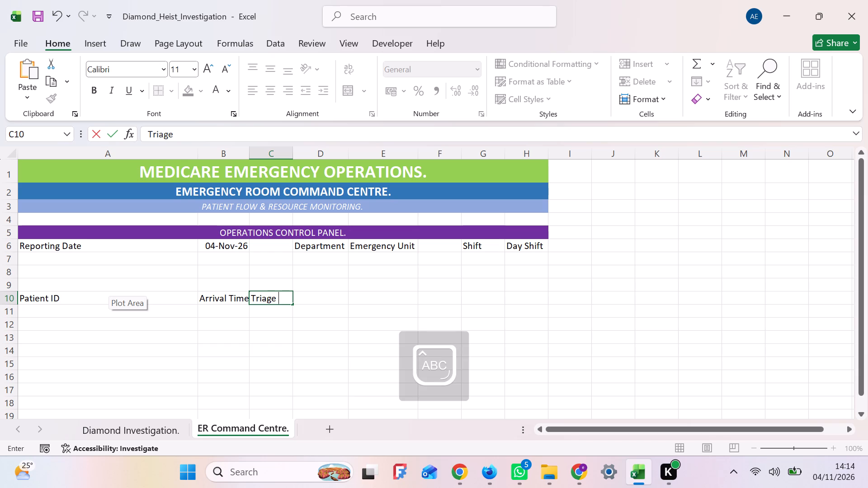
key(l)
key(e)
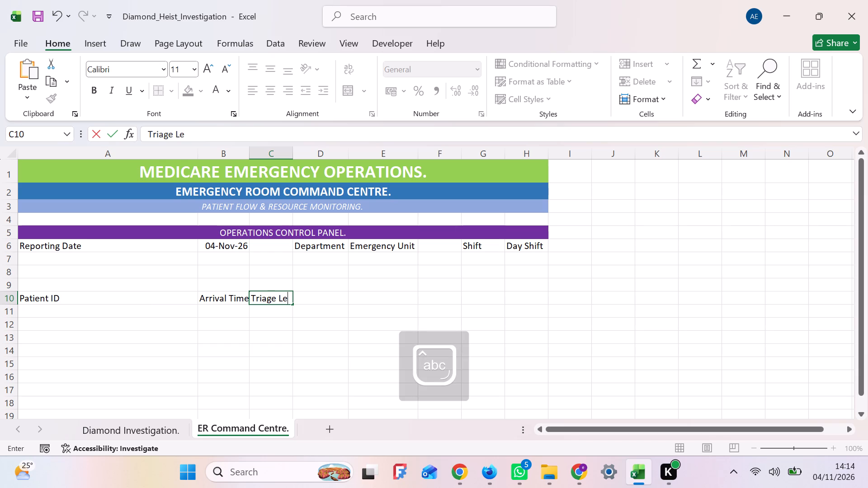
text(ve)
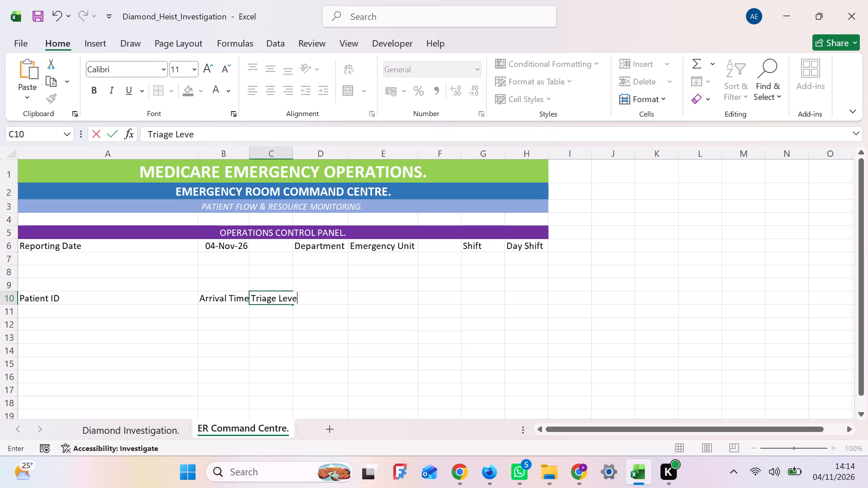
key(l)
key(Tab)
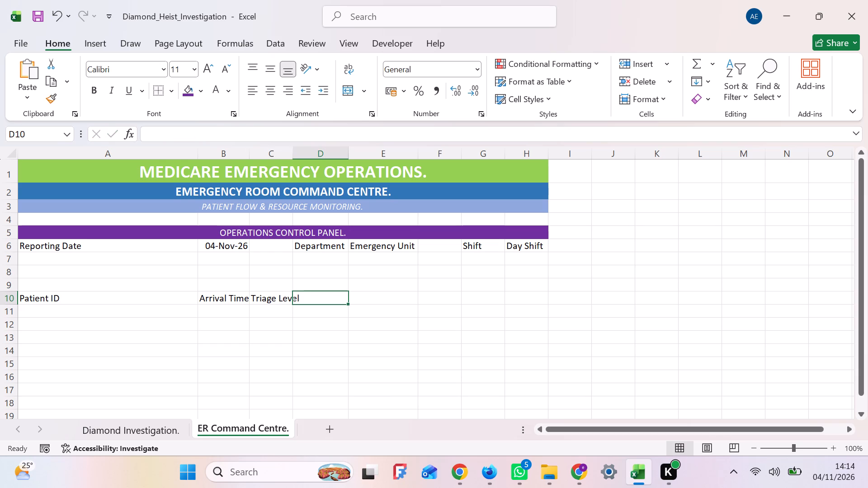
Widen columns C and B slightly so the "Triage Level" and "Arrival Time" headers fit.
drag(293, 157, 303, 158)
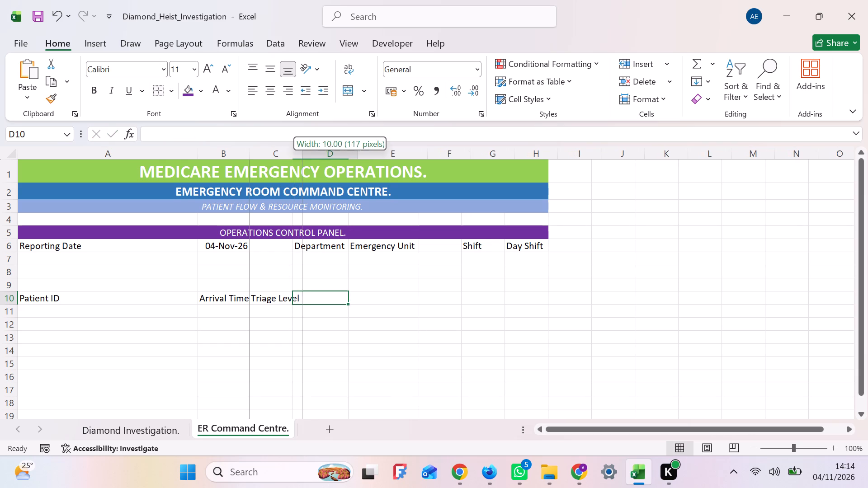
drag(303, 158, 304, 158)
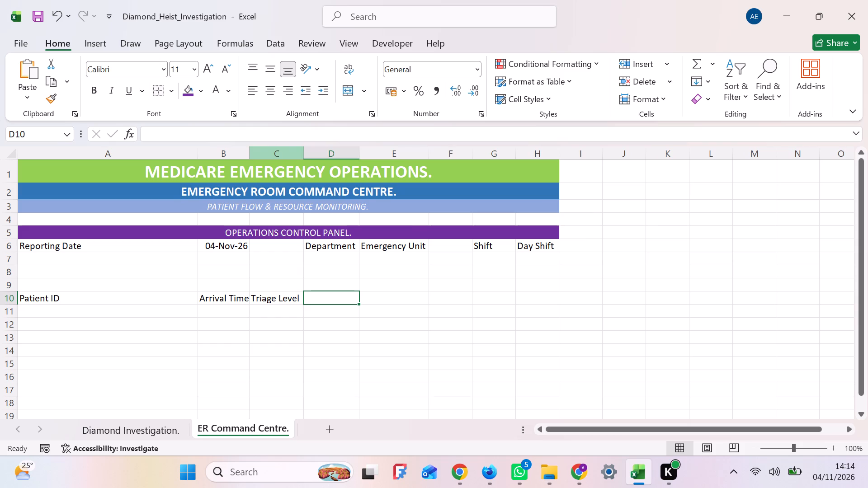
drag(248, 152, 250, 153)
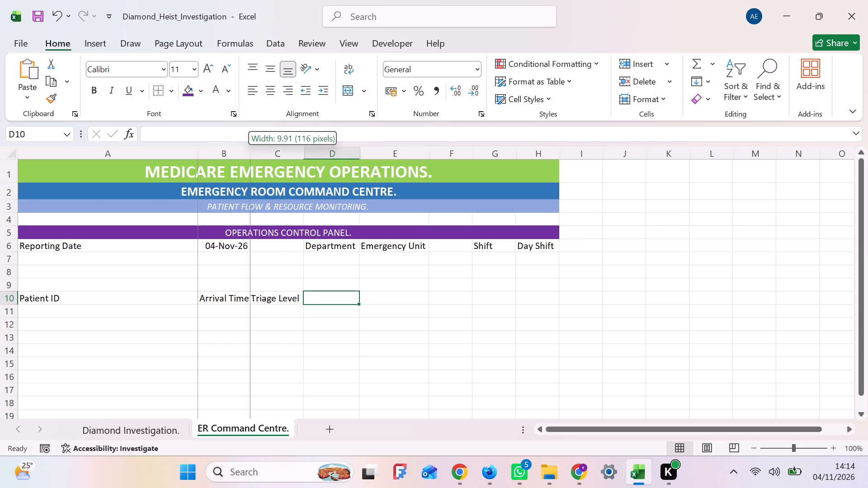
drag(250, 153, 253, 153)
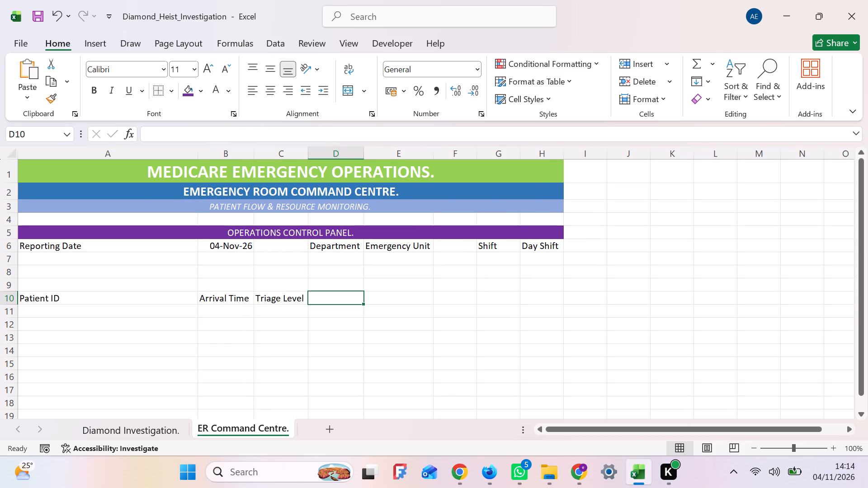
Enter "Assigned Nurse" as the header in D10 and widen column D to fit it.
click(324, 296)
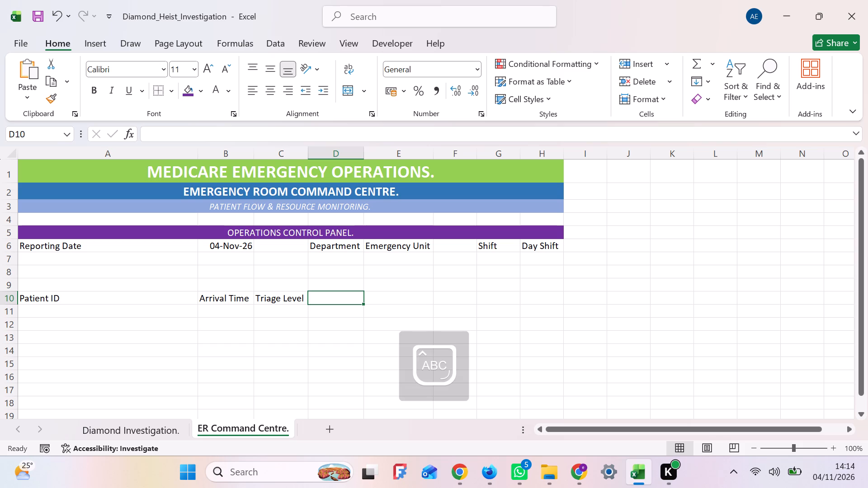
key(a)
text(ss)
text(ig)
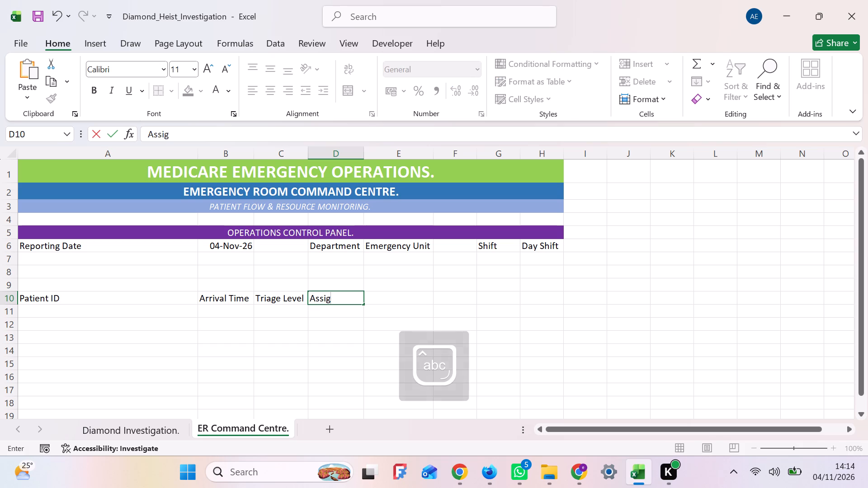
key(n)
text(ed)
key(space)
key(n)
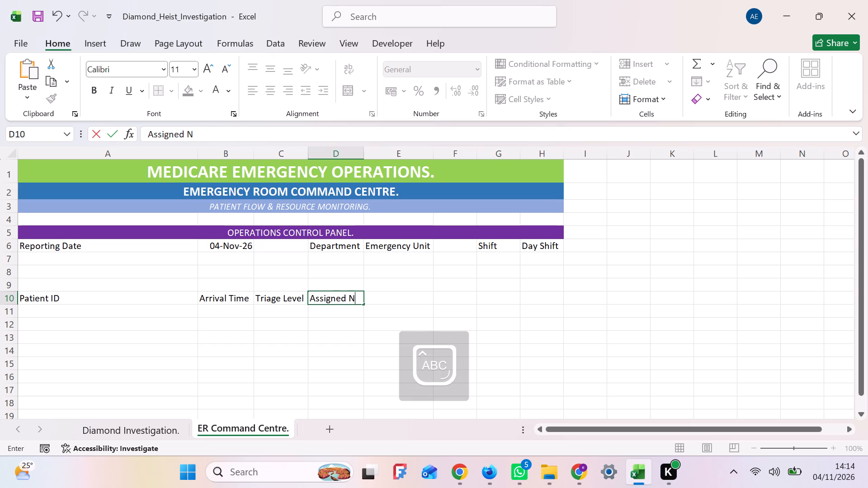
text(urs)
key(e)
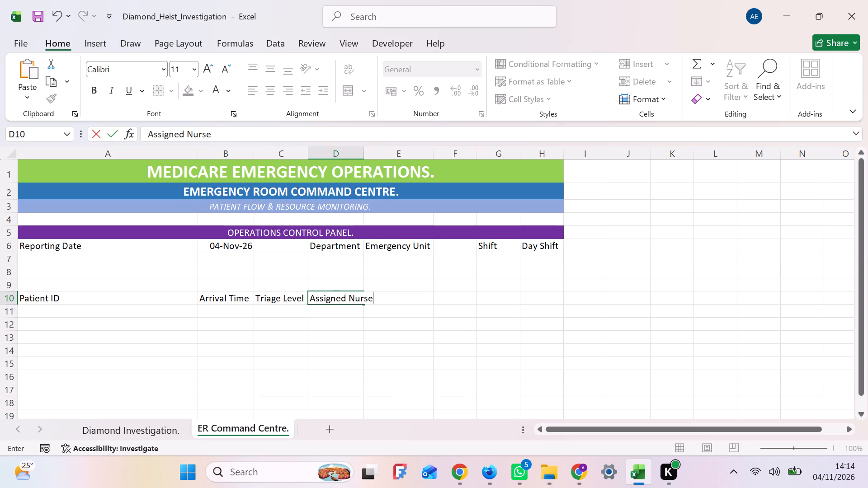
key(Return)
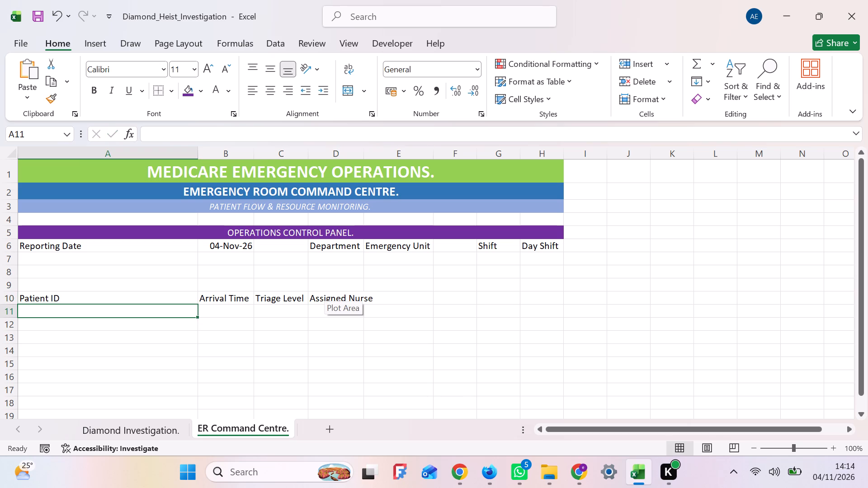
drag(364, 154, 370, 156)
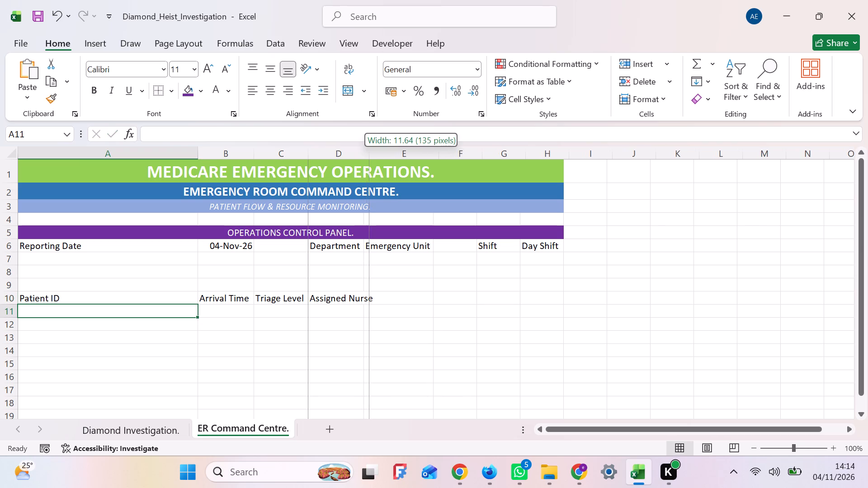
drag(370, 156, 376, 156)
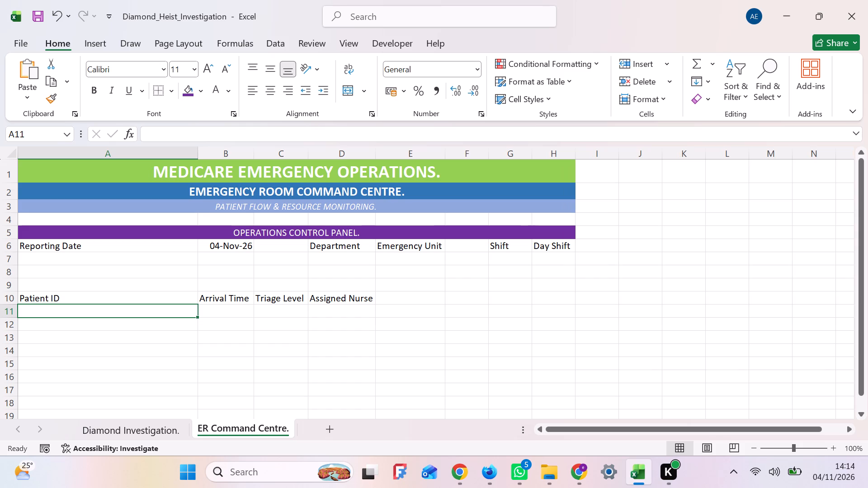
Enter "Treatment Area" as the patient table header in E10.
click(405, 294)
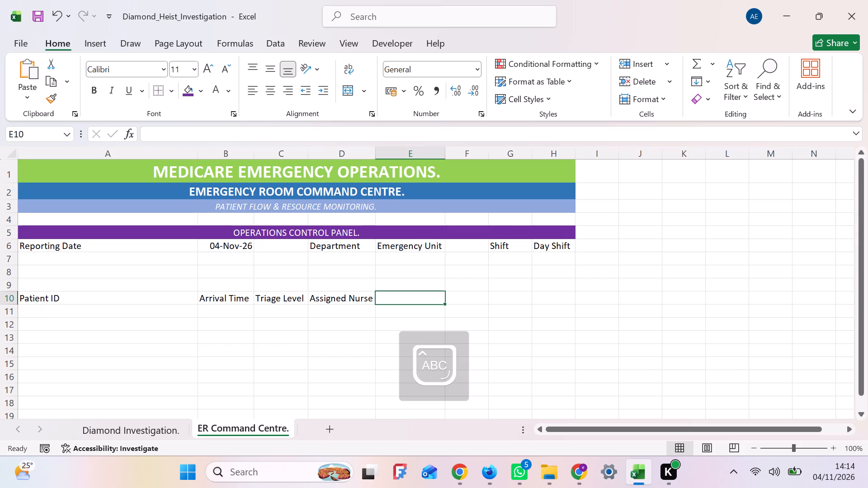
key(t)
text(reatment)
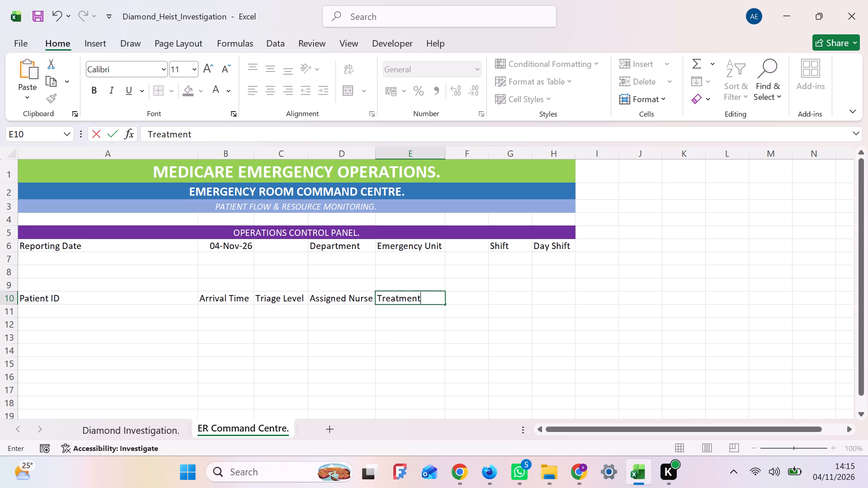
key(space)
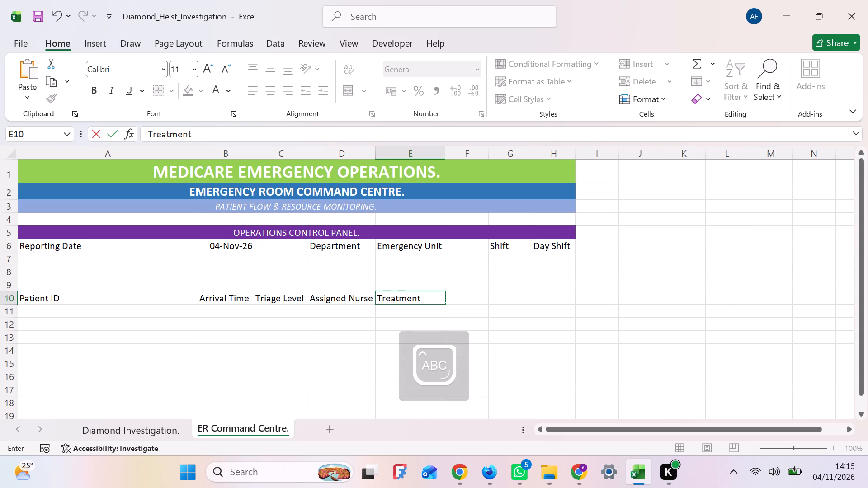
key(a)
text(rea)
key(Tab)
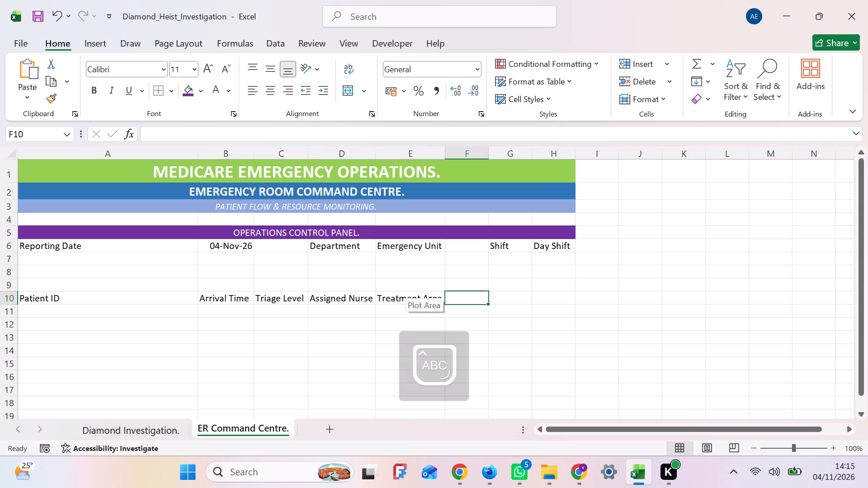
Enter "Departure Time" as the header in F10 and widen column F to fit it.
key(d)
key(e)
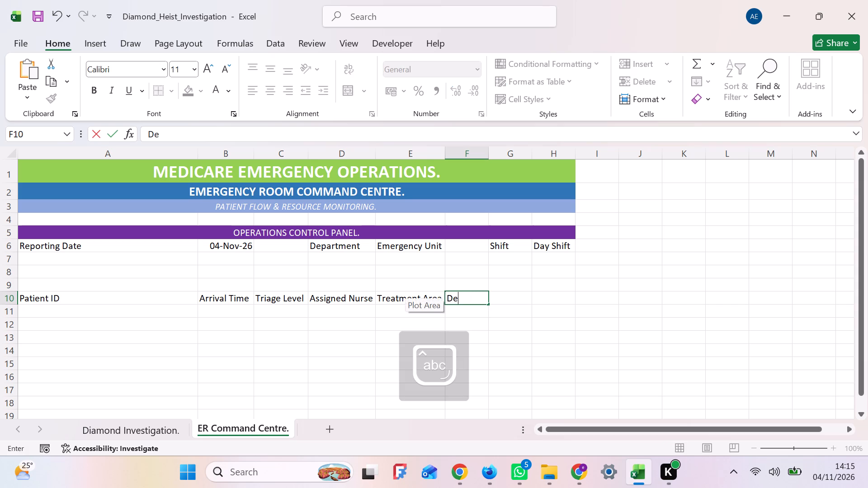
text(parture)
key(space)
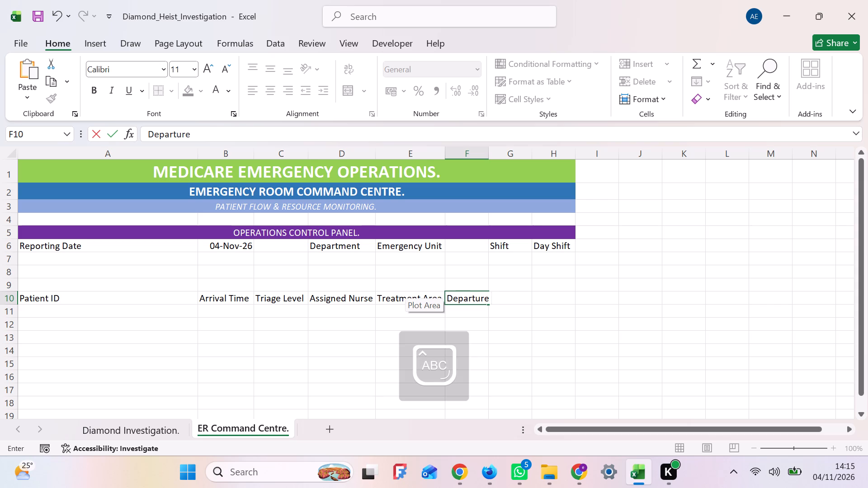
key(t)
text(ime)
key(Tab)
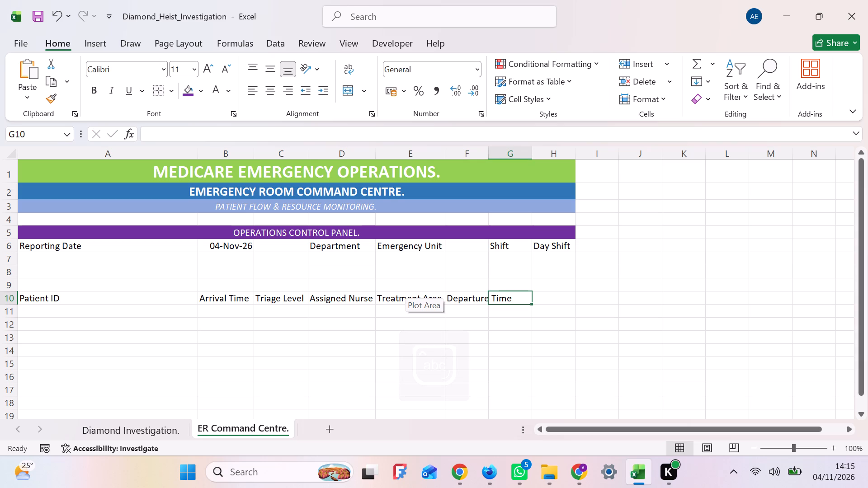
drag(489, 152, 506, 156)
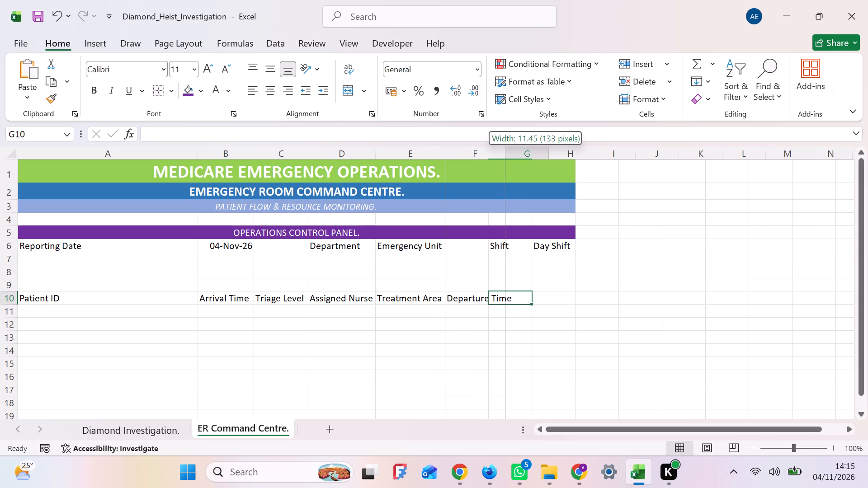
drag(506, 156, 514, 156)
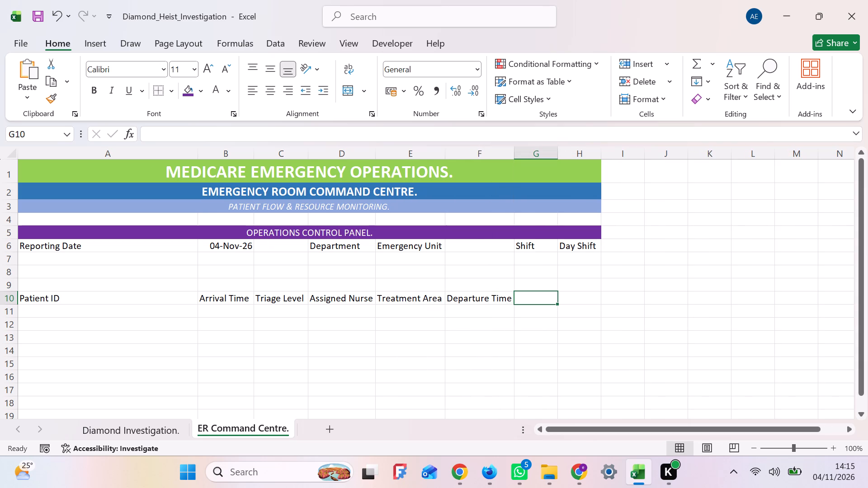
Enter "Waiting Minitus" as the patient table header in G10 and widen column G to fit it.
click(540, 301)
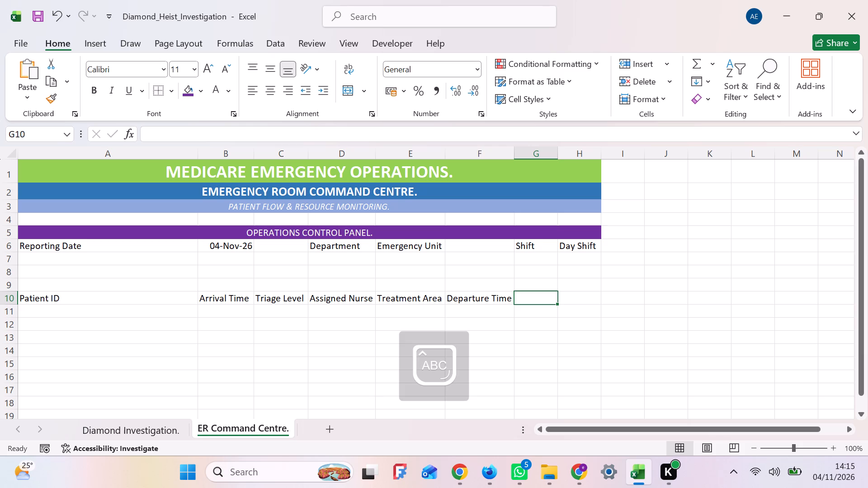
key(w)
text(aiting)
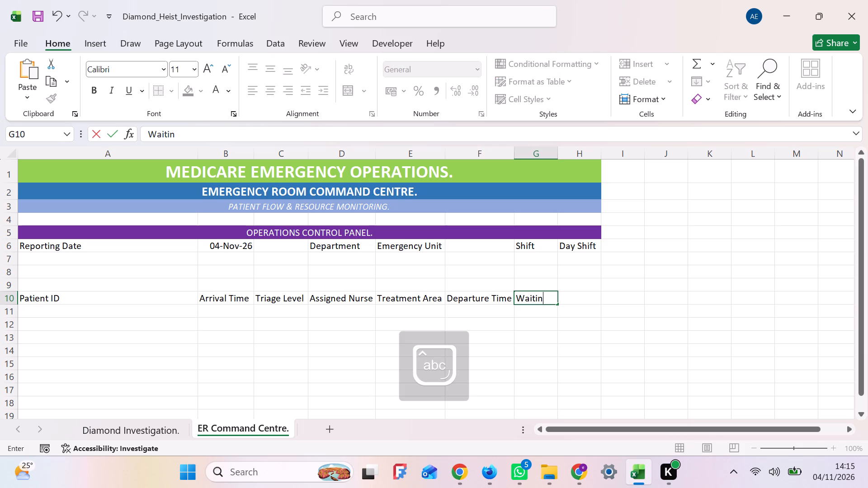
key(space)
key(m)
text(initus)
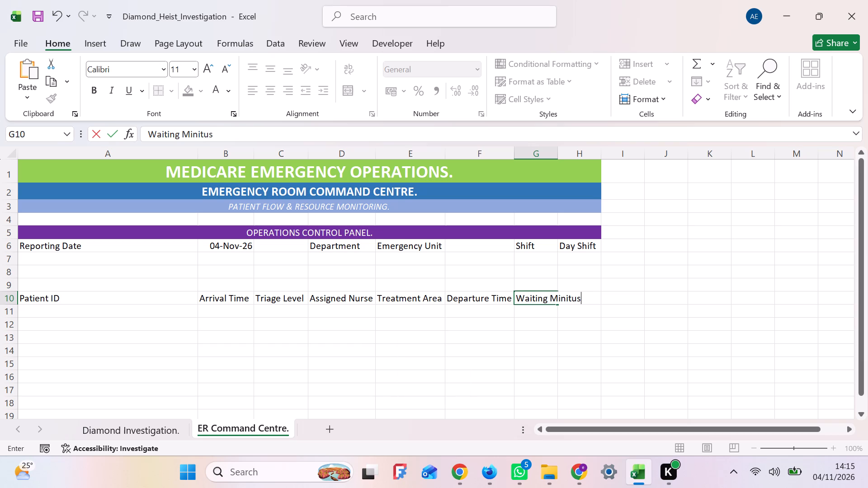
key(Tab)
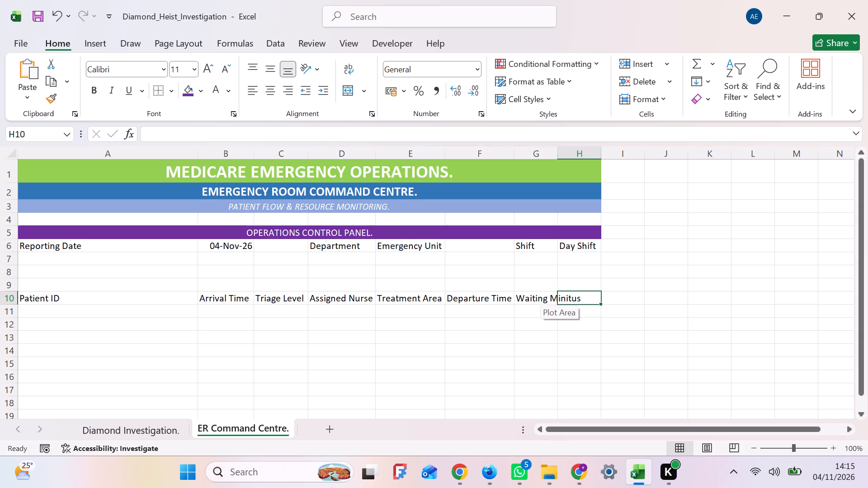
drag(555, 156, 558, 156)
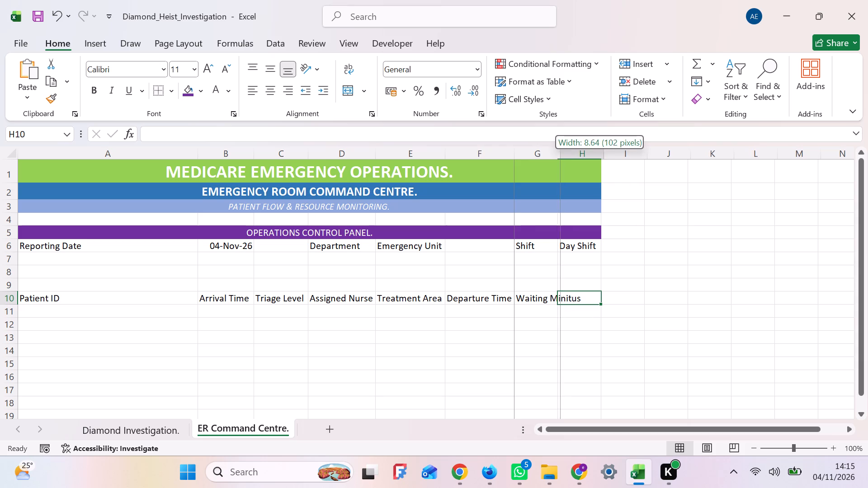
drag(558, 156, 582, 161)
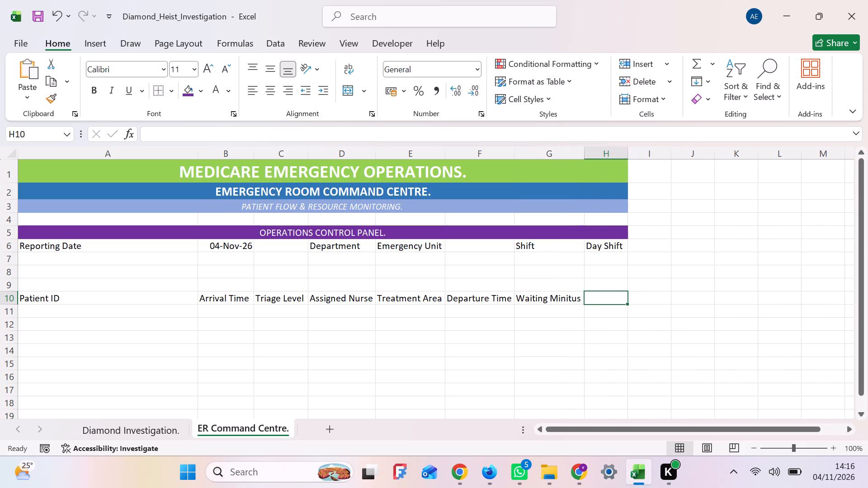
Enter the next patient table header, beginning with "Oper", in H10.
click(608, 299)
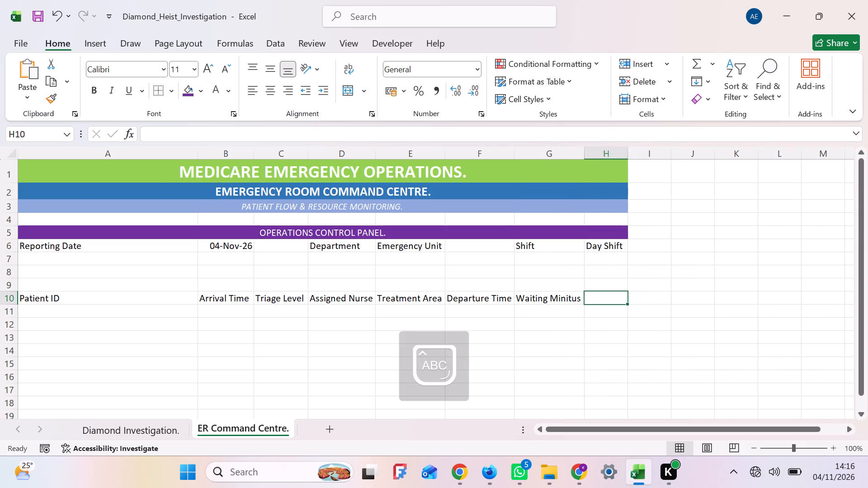
text(per)
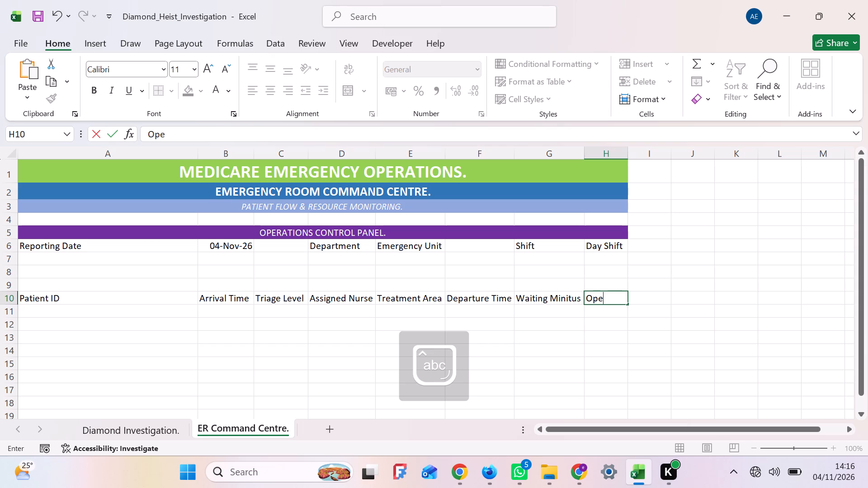
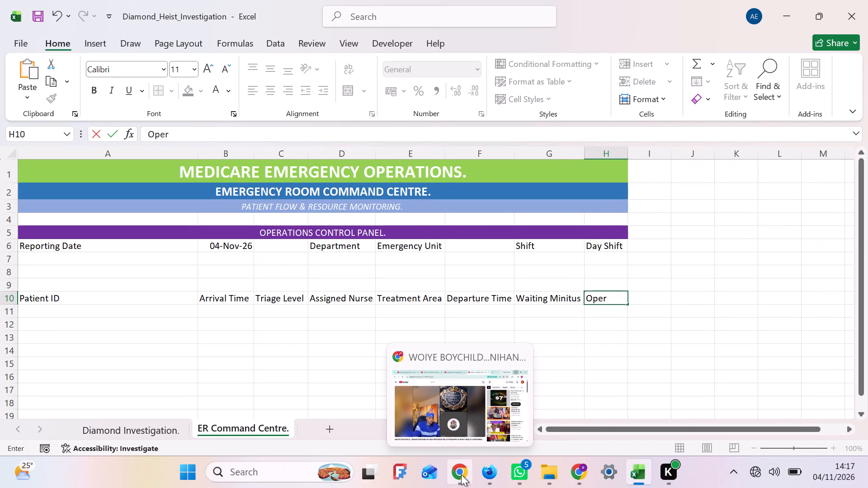
Switch to the YouTube video playing in Chrome and skip it back to about 32:44.
click(440, 429)
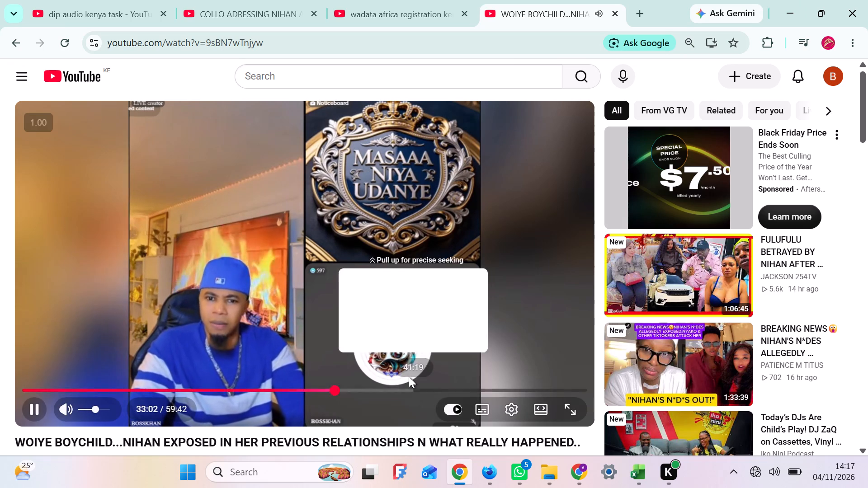
text(zz)
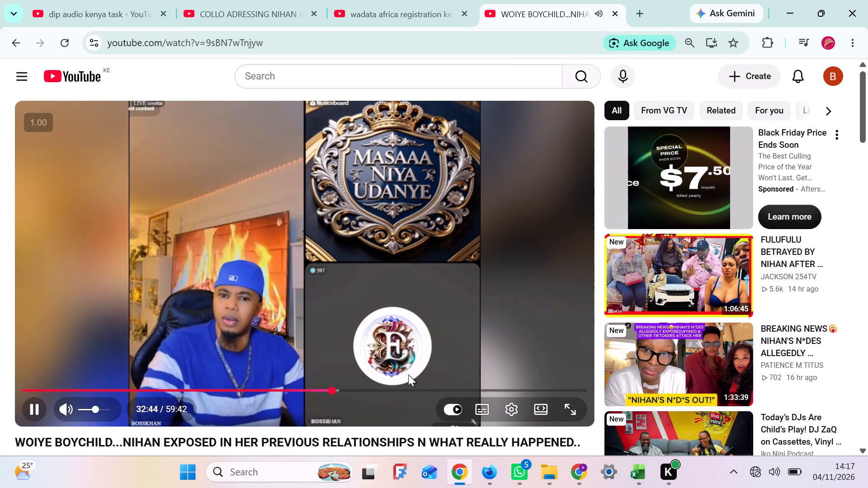
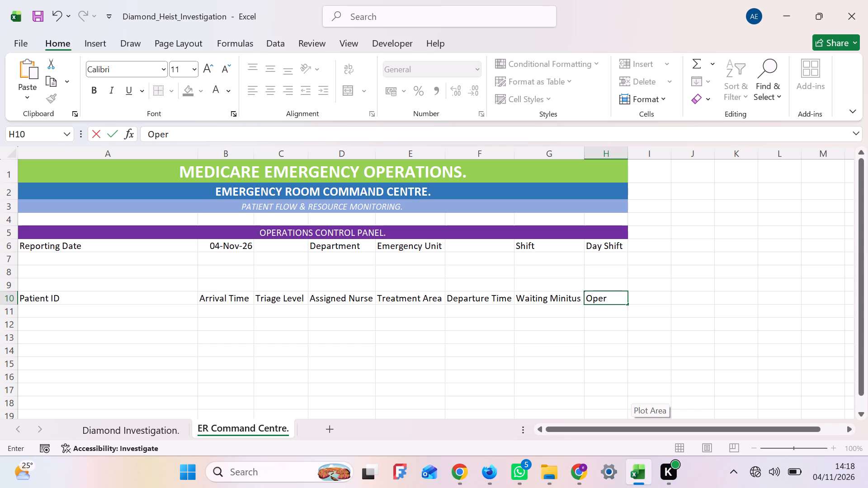
Complete the patient table's last heading in H10 as Operational Alert.
text(ation)
text(al)
key(space)
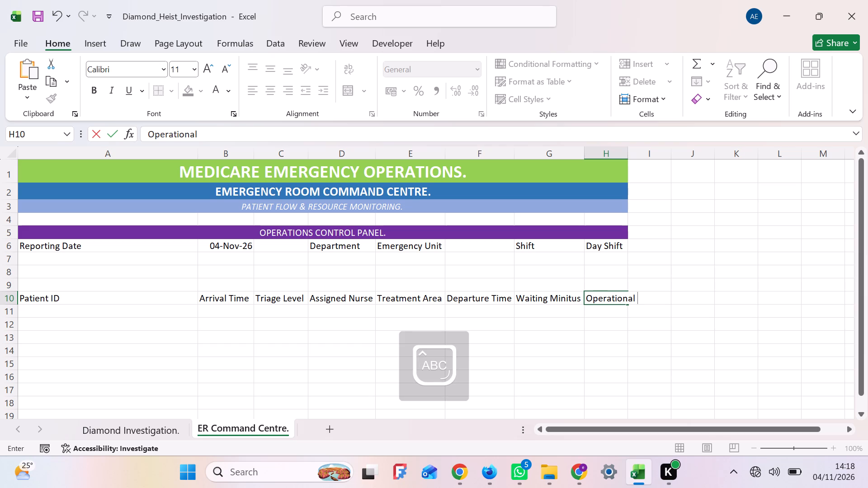
key(a)
text(lert)
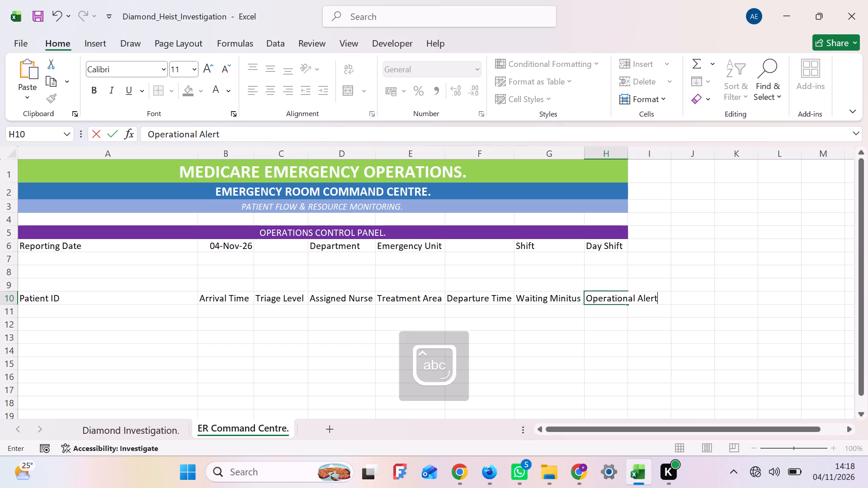
key(Return)
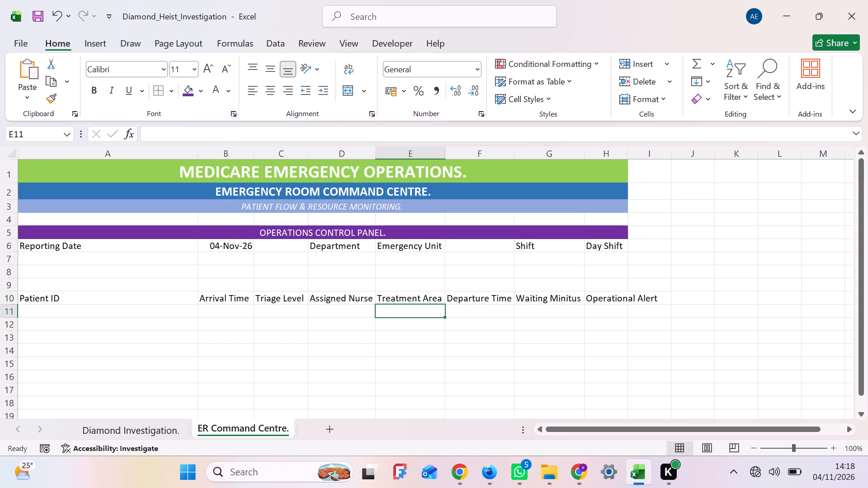
Narrow column A and widen column H so the Operational Alert heading fits inside its column.
drag(197, 150, 142, 155)
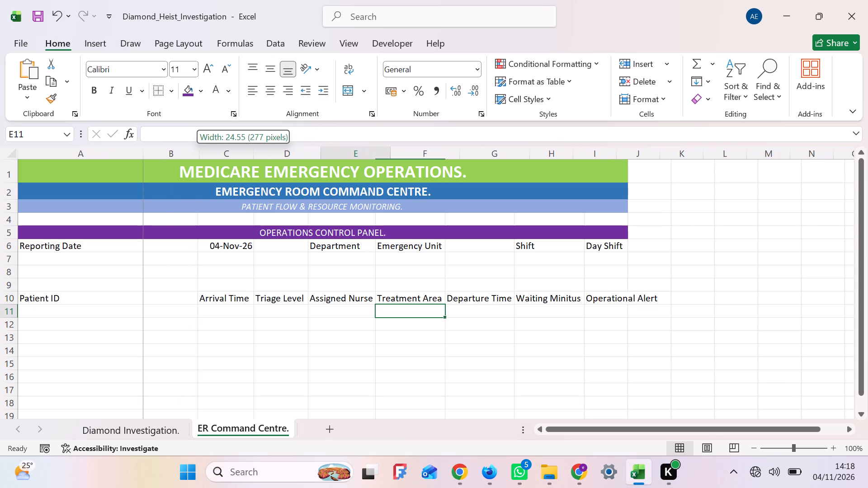
drag(142, 155, 126, 155)
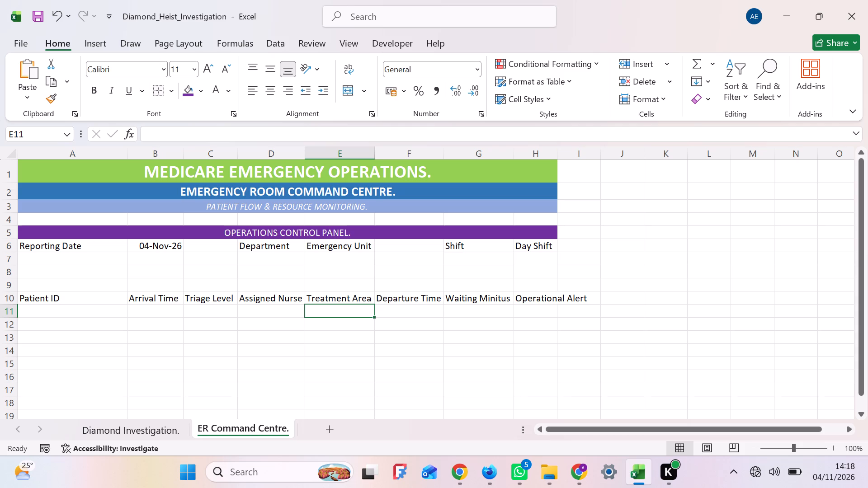
drag(557, 149, 588, 160)
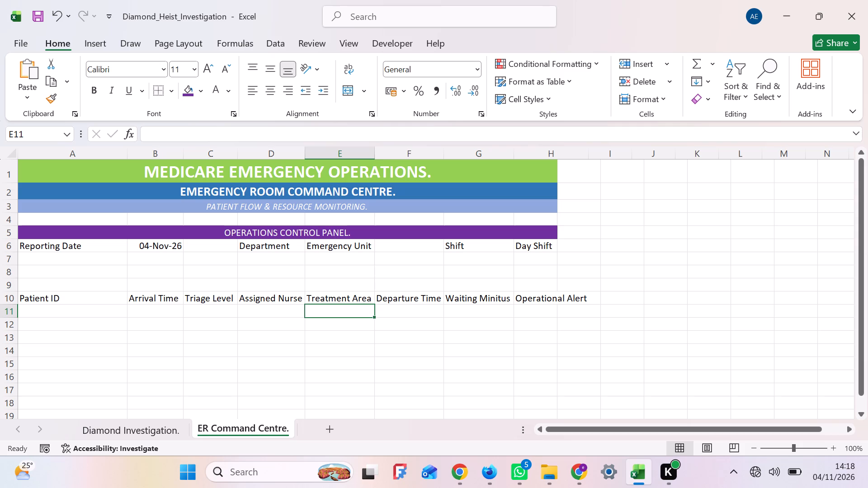
Enter the patient IDs PT001 in A11 and PT002 in A12.
click(71, 311)
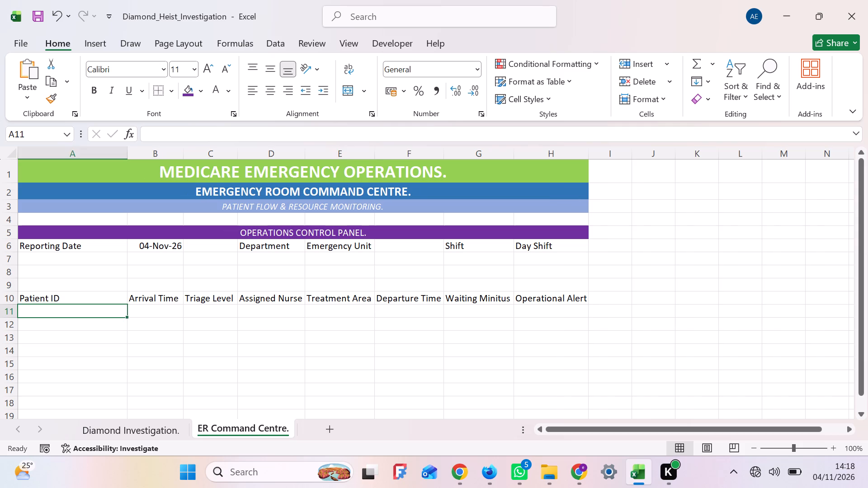
key(p)
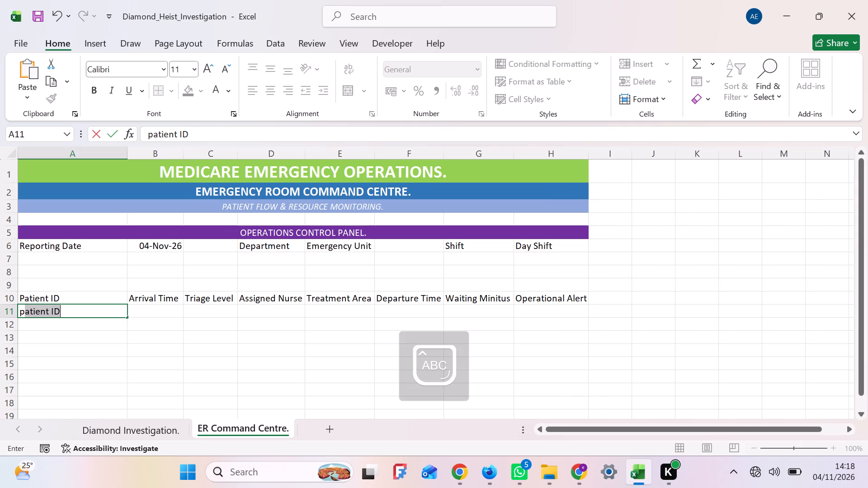
key(t)
key(BackSpace)
key(BackSpace)
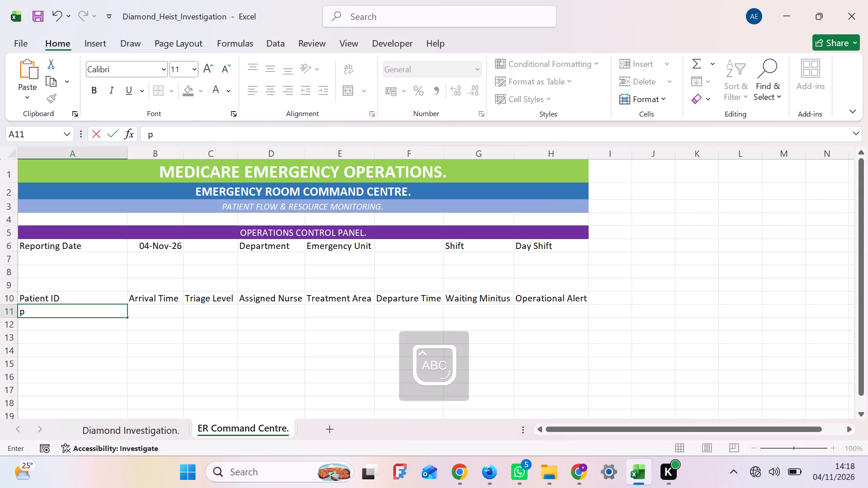
key(p)
key(t)
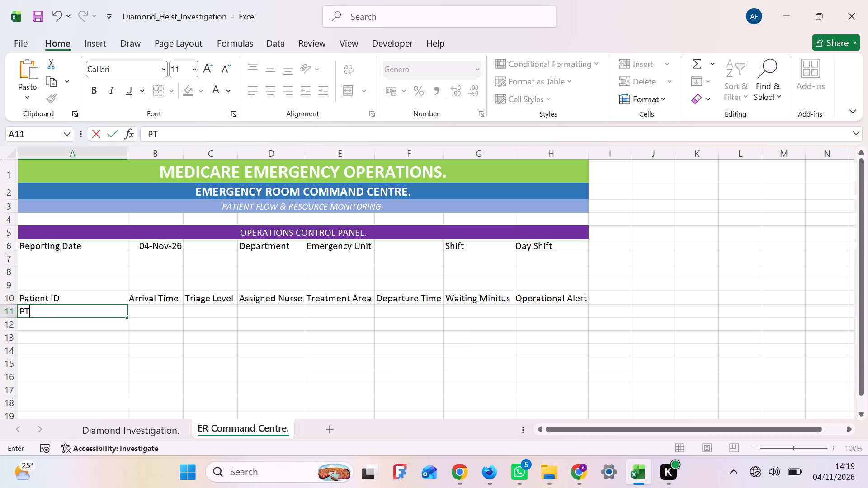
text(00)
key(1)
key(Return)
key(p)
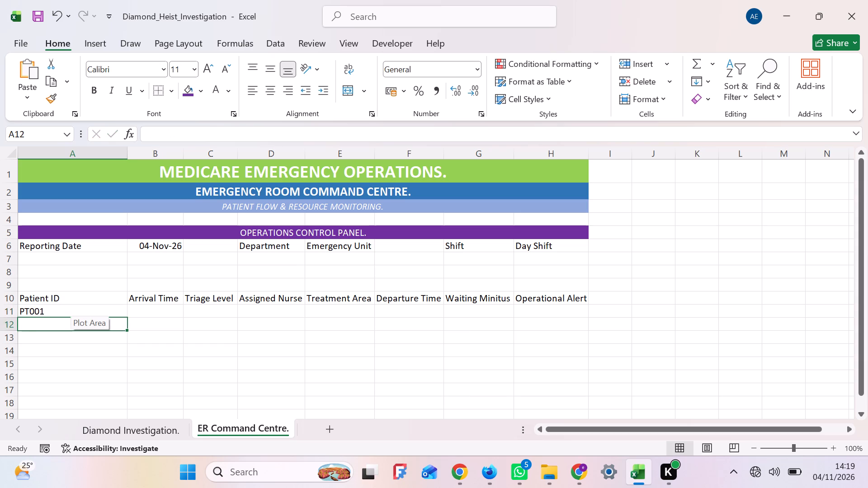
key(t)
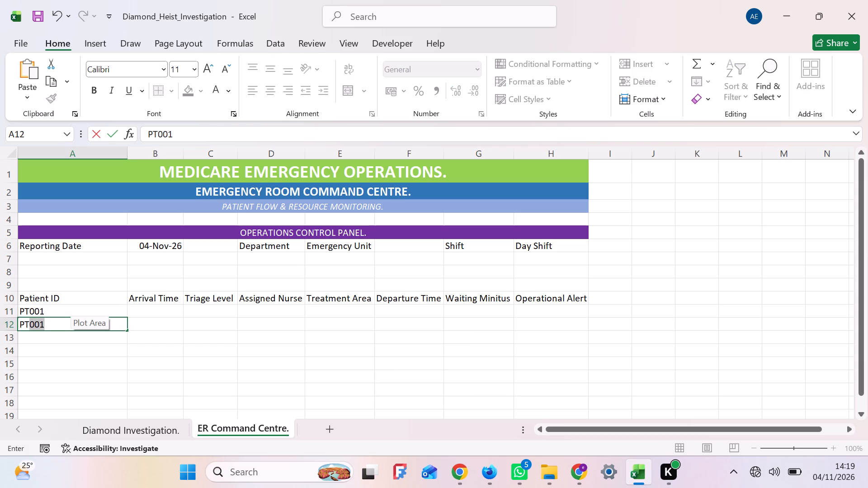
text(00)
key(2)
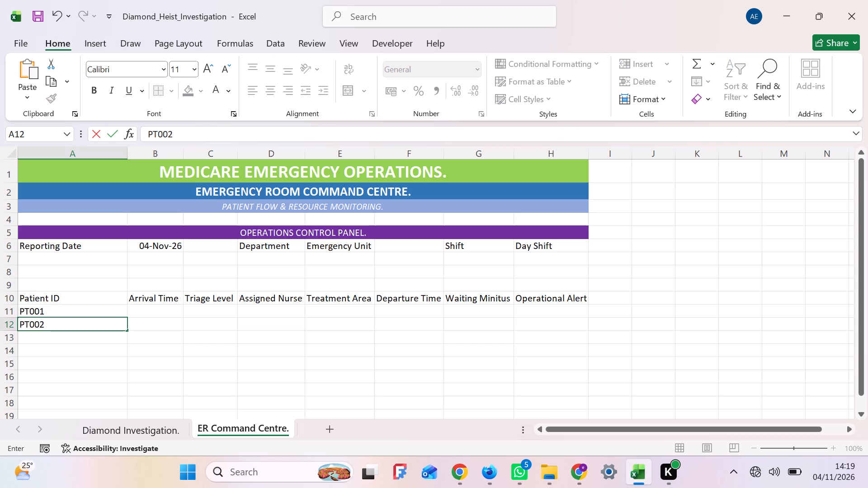
Fill the patient ID series down from PT001 in A11 to PT008 in A18.
click(54, 313)
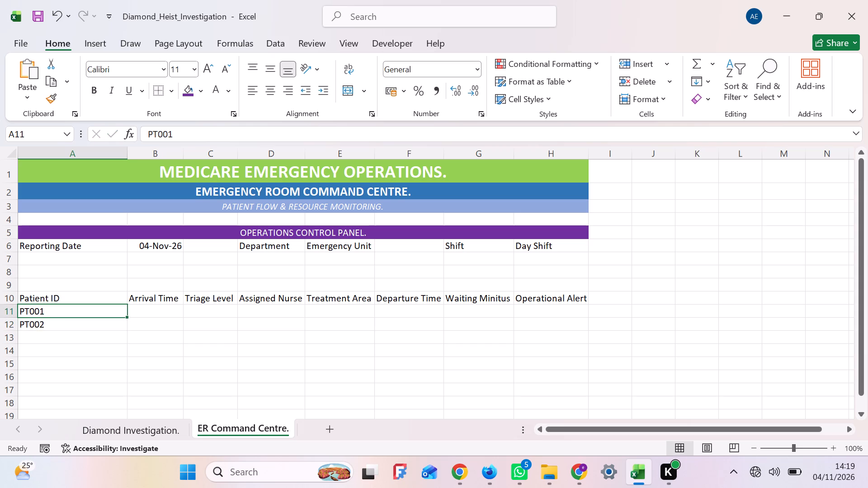
drag(126, 316, 126, 363)
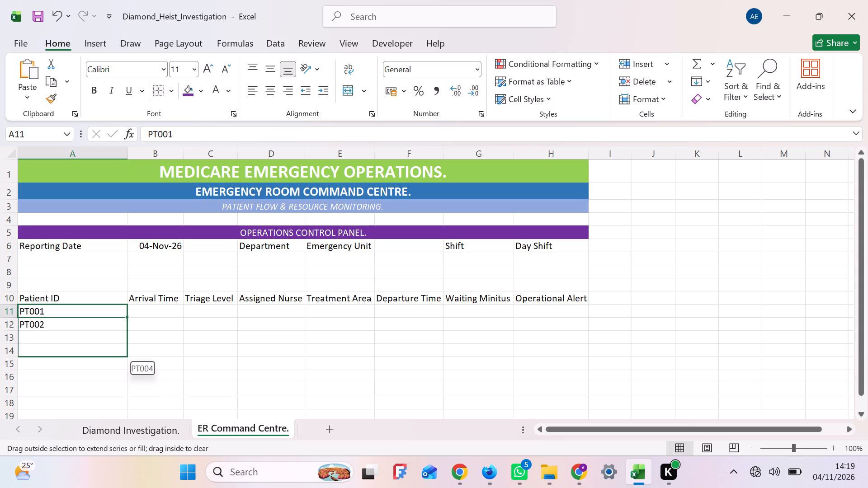
drag(126, 363, 129, 407)
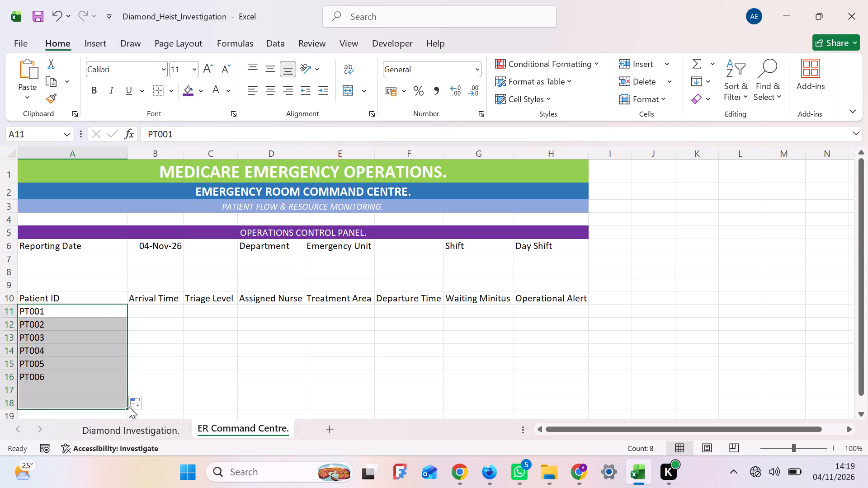
Enter the arrival times 08:00 for PT001 in B11 and 08:15 for PT002 in B12.
click(152, 312)
key(0)
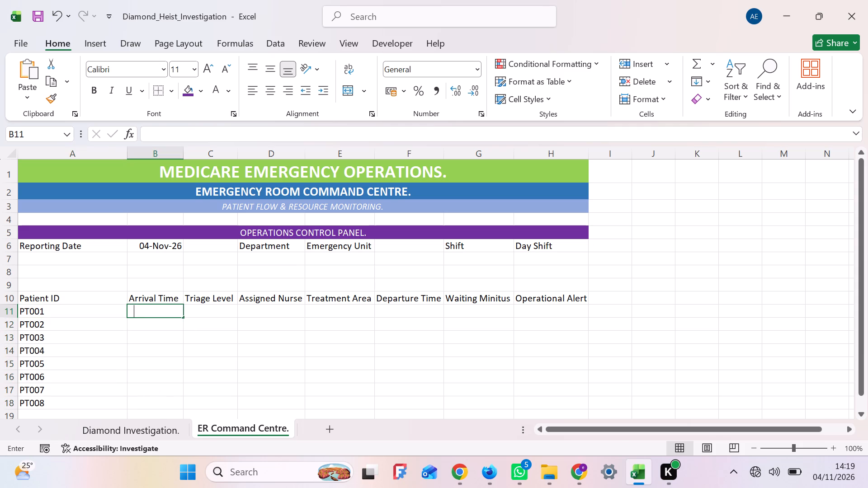
key(8)
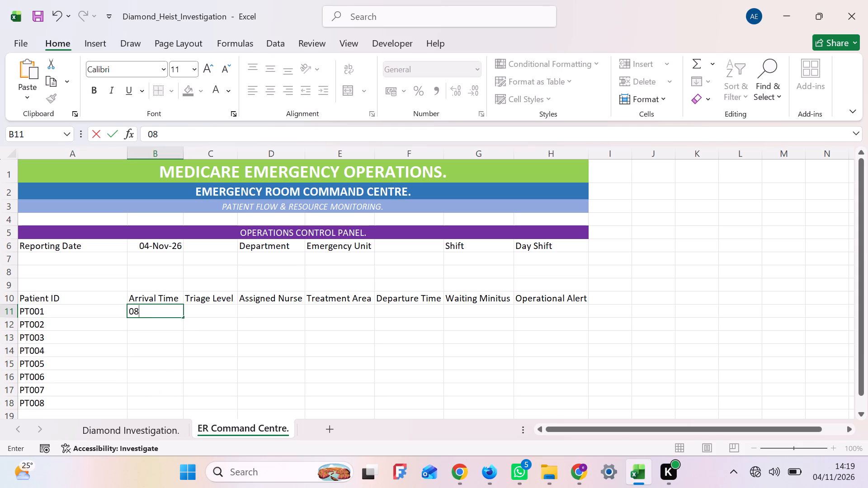
key(shift+colon)
text(00)
key(Return)
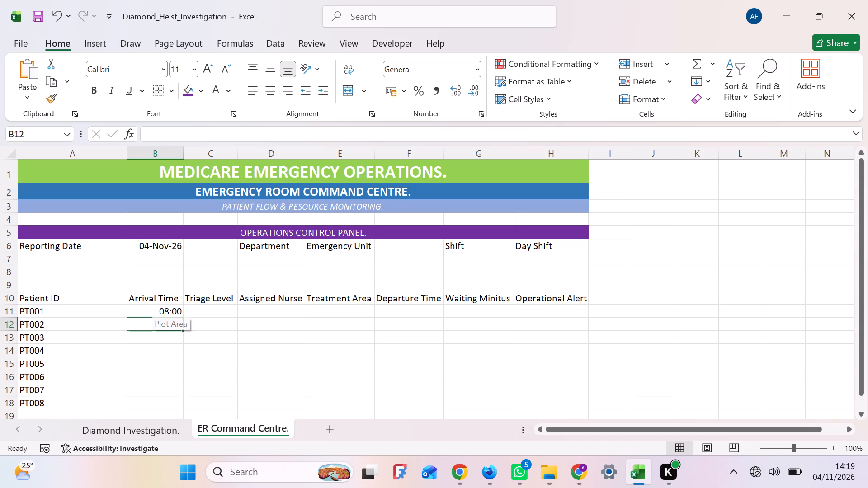
key(0)
key(8)
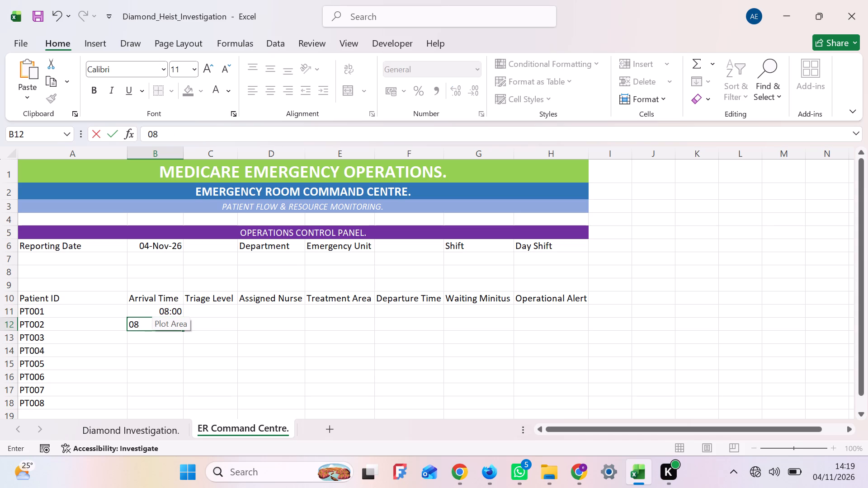
key(shift+colon)
key(1)
key(5)
key(Return)
Enter the arrival times 08:25 for PT003 in B13 and 08:40 for PT004 in B14.
key(0)
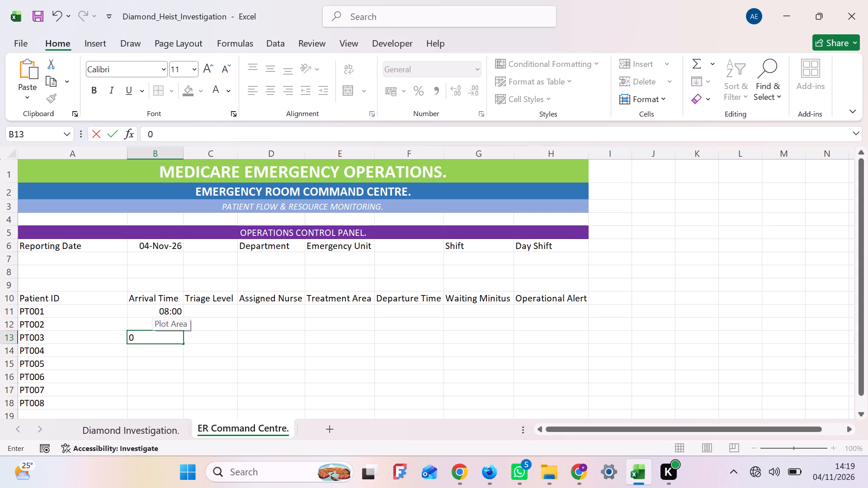
key(8)
key(shift+colon)
key(2)
key(5)
key(Return)
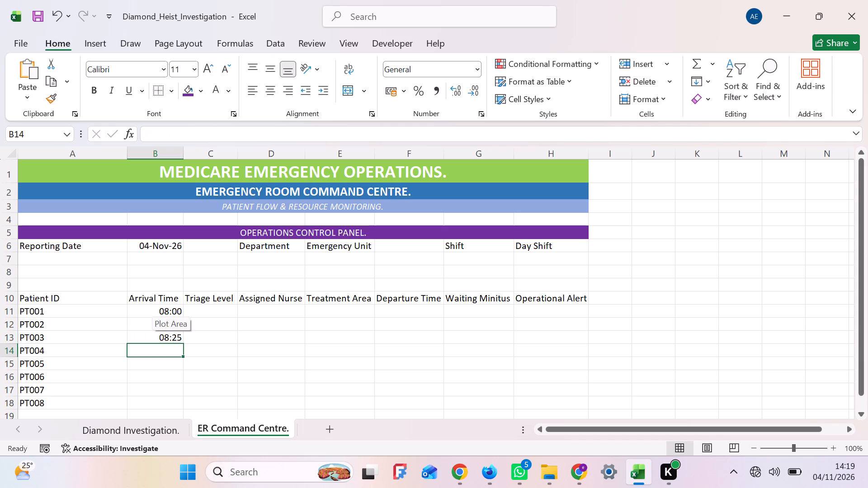
key(0)
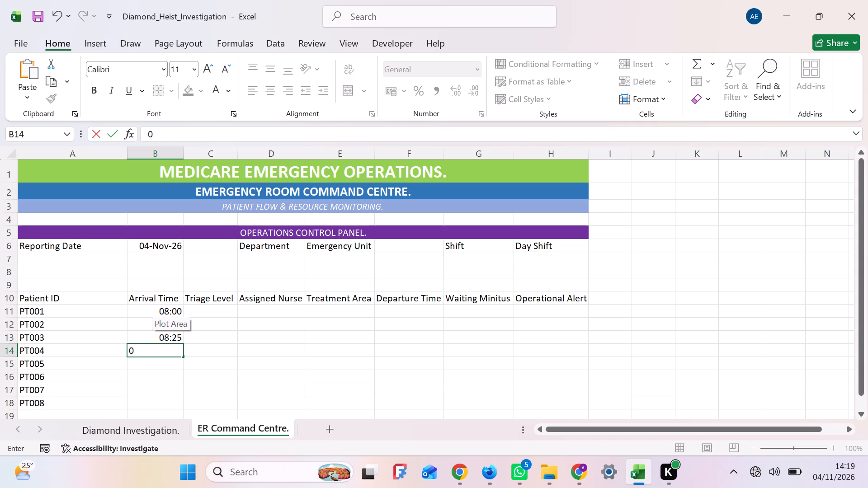
key(8)
key(shift+colon)
text(40)
key(Return)
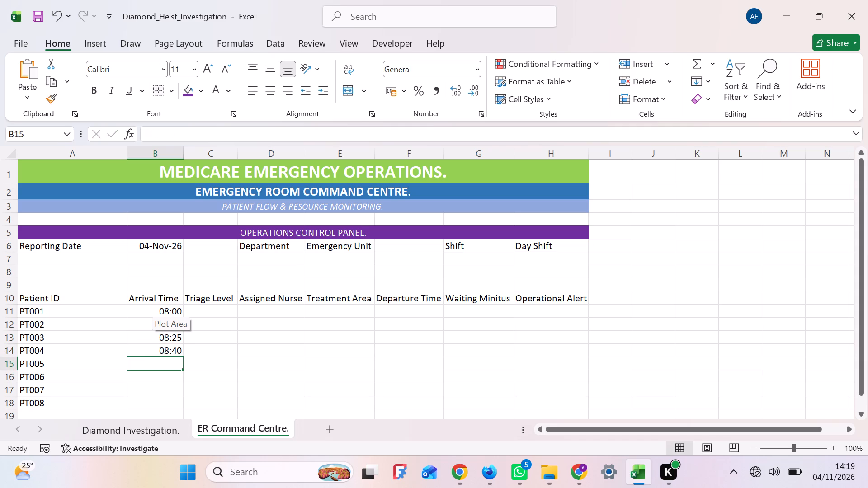
Enter the arrival times 09:00 for PT005 in B15 and 09:10 for PT006 in B16.
key(0)
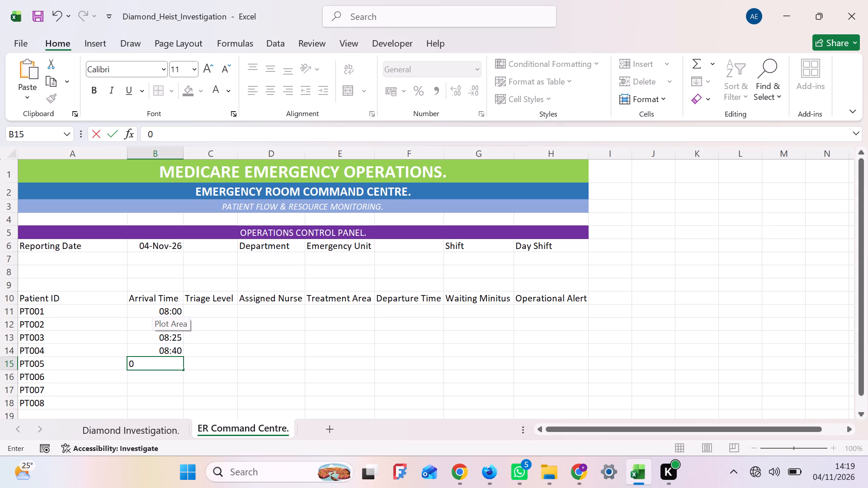
key(8)
key(shift+colon)
key(BackSpace)
key(BackSpace)
key(9)
key(shift+colon)
text(00)
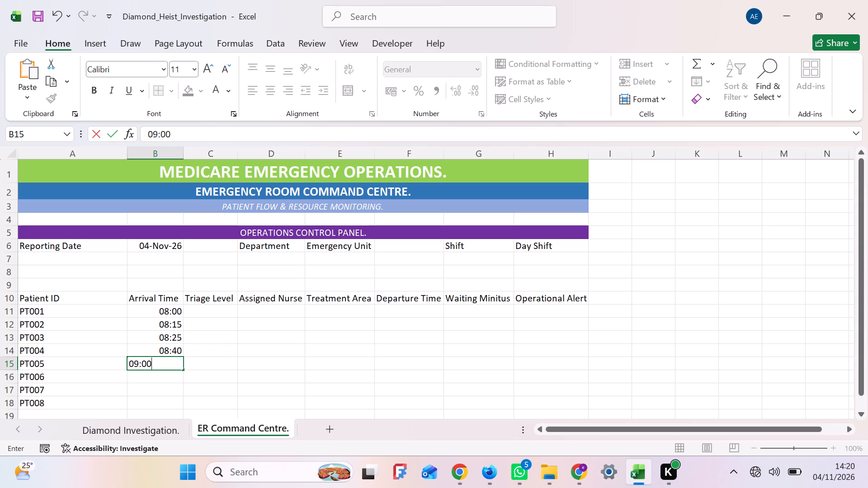
key(Return)
key(0)
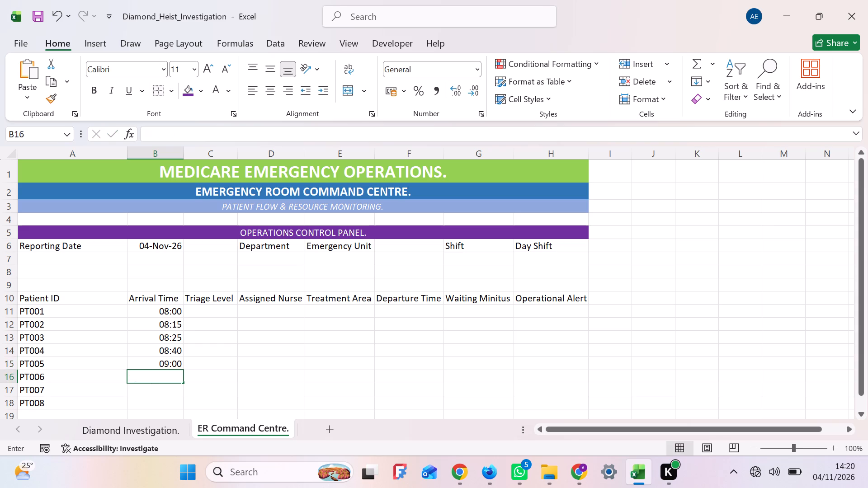
key(9)
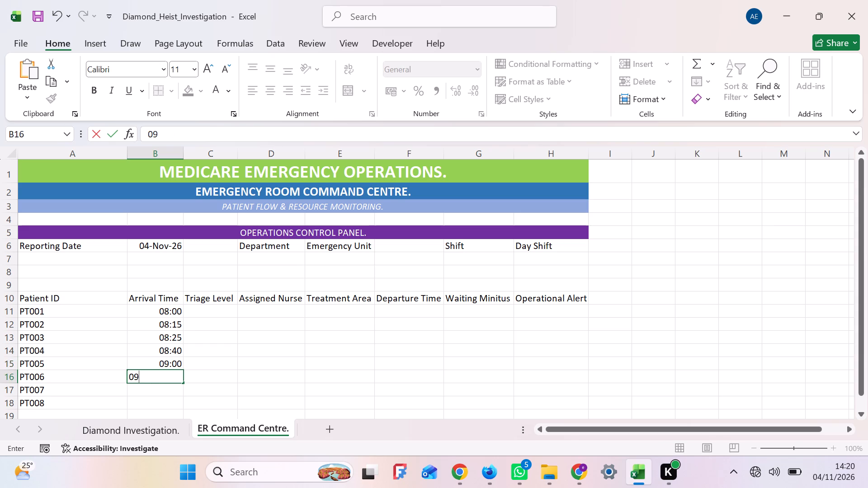
key(shift+colon)
text(10)
key(Return)
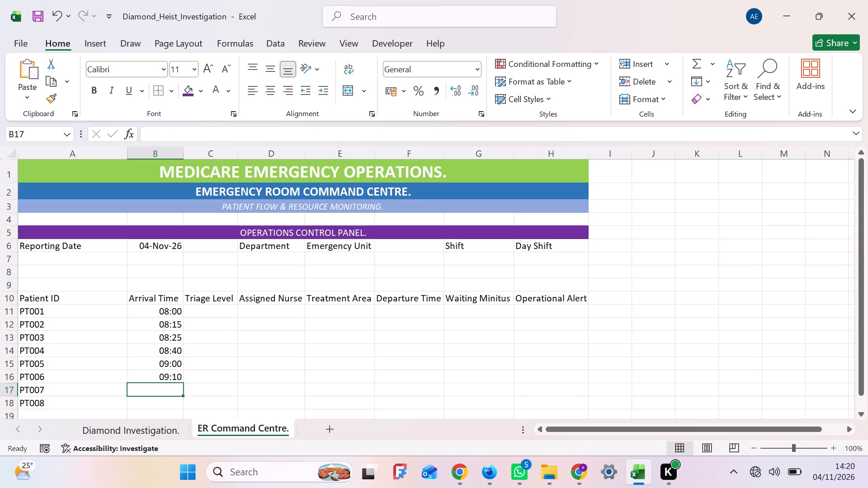
Enter the arrival times 09:20 for PT007 in B17 and 09:35 for PT008 in B18.
text(09)
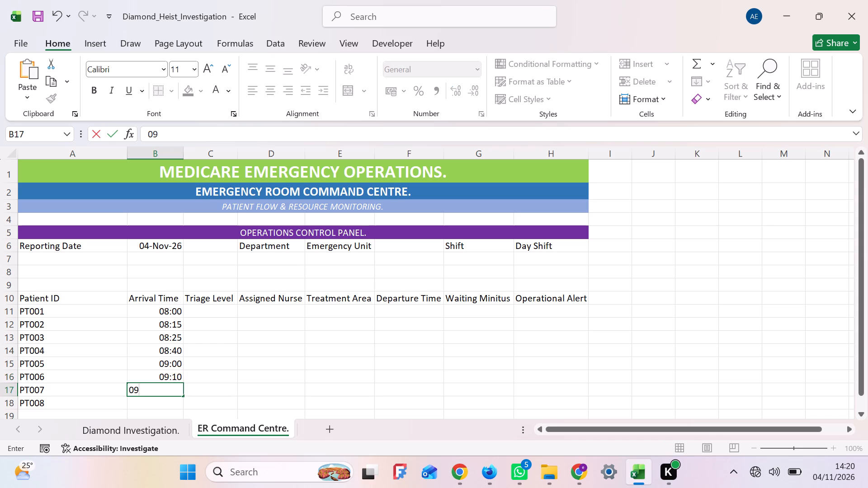
key(shift+colon)
text(20)
key(Return)
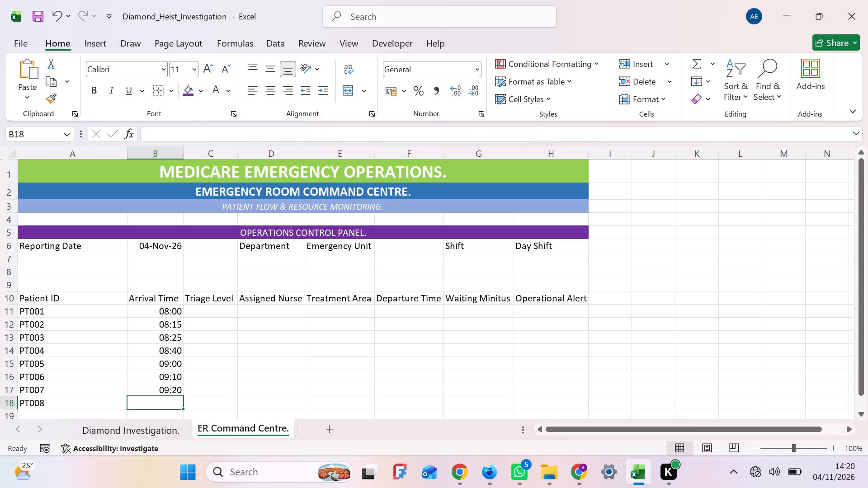
key(shift+parenright)
key(BackSpace)
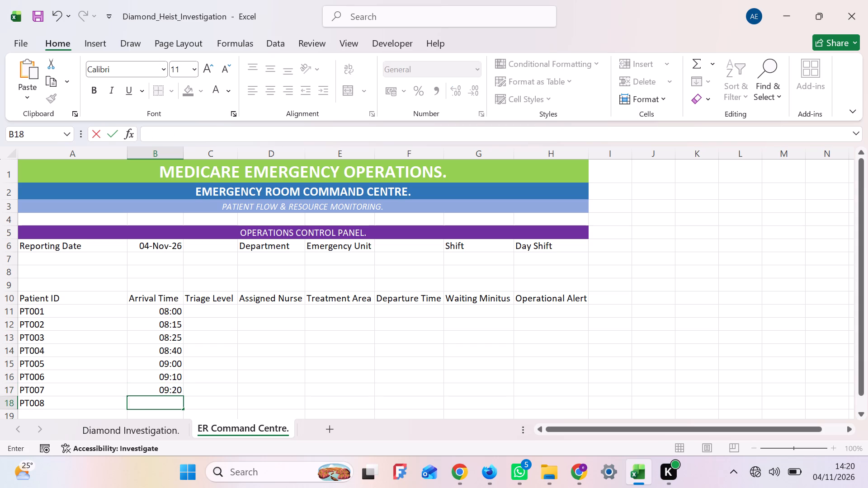
text(09)
key(shift+colon)
key(1)
key(BackSpace)
text(35)
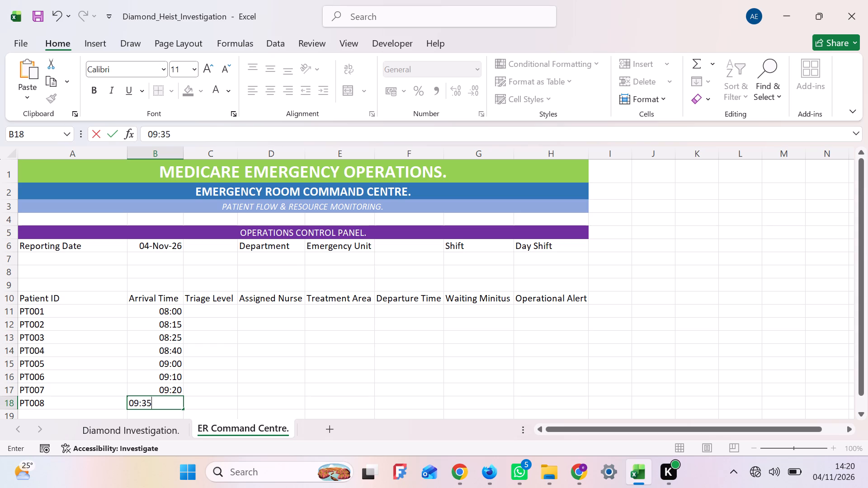
key(Return)
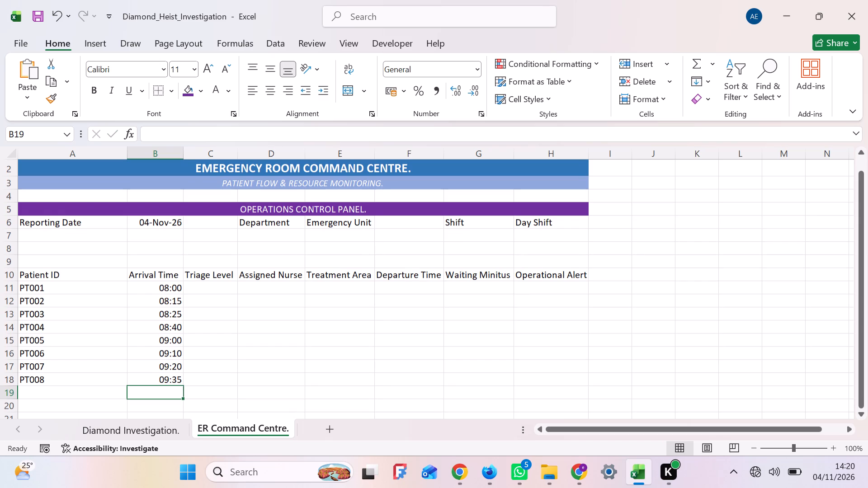
Enter the triage levels Critical for PT001 in C11 and High for PT002 in C12.
click(211, 290)
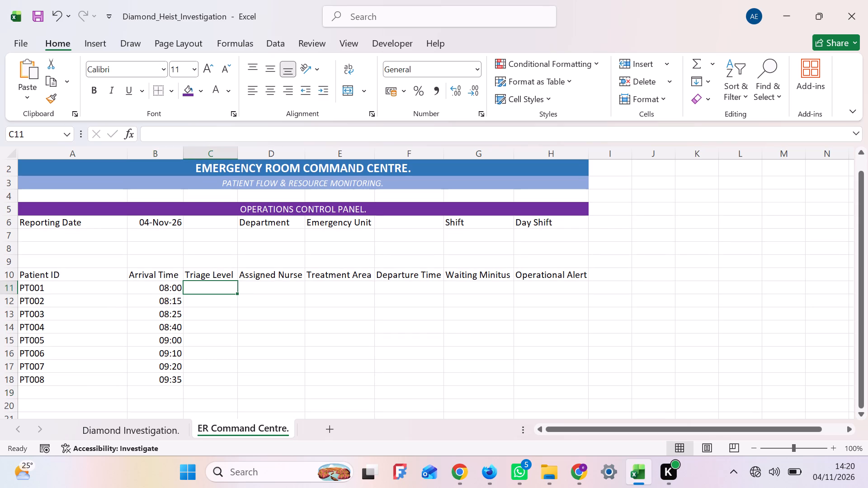
key(c)
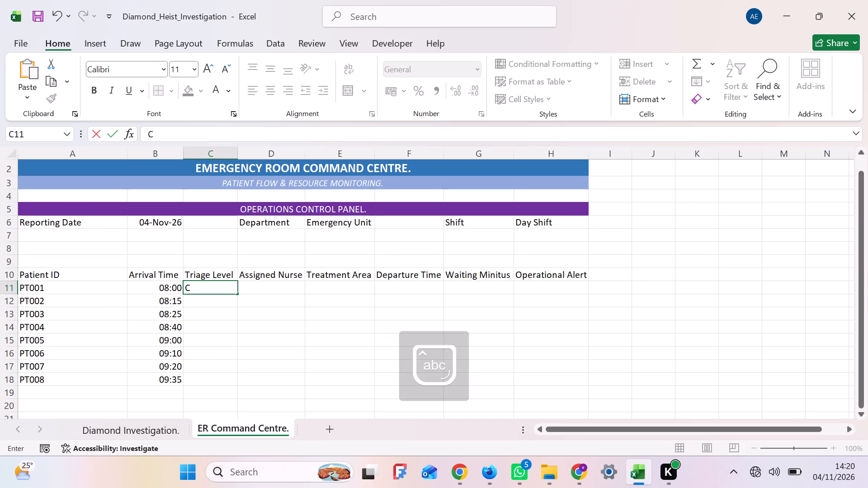
key(r)
key(i)
key(t)
text(ica)
key(l)
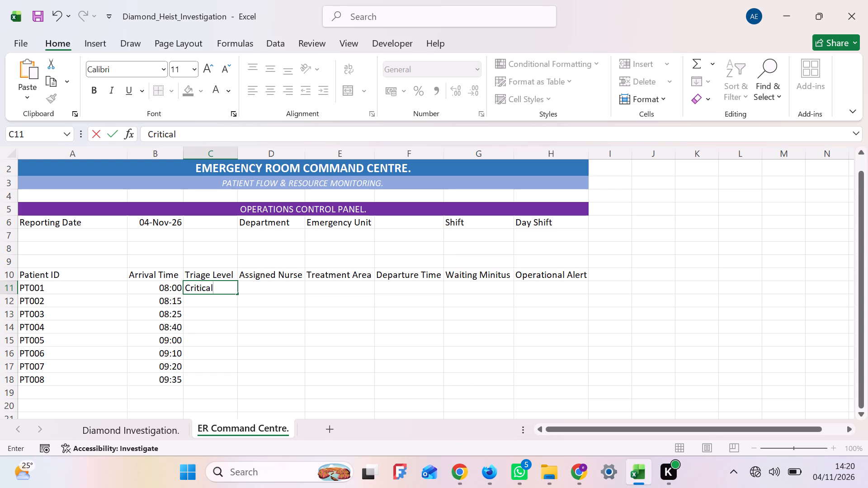
key(Return)
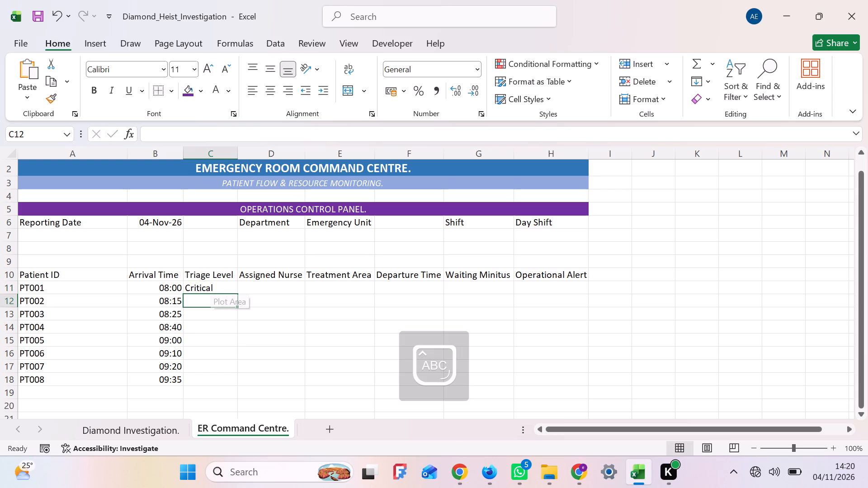
key(h)
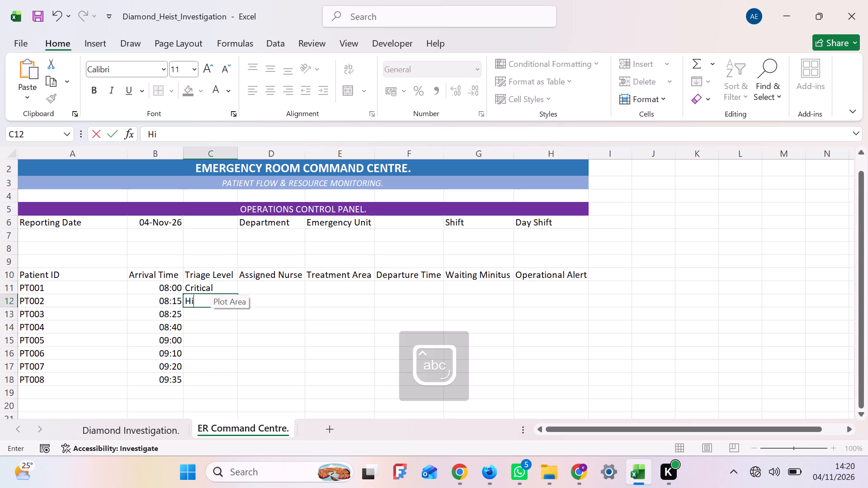
key(Return)
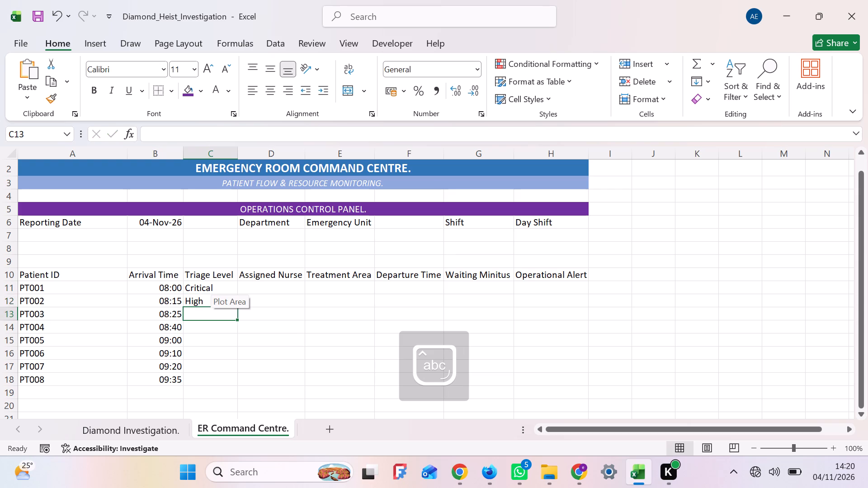
Enter the triage levels Medium for PT003 in C13 and High for PT004 in C14.
key(m)
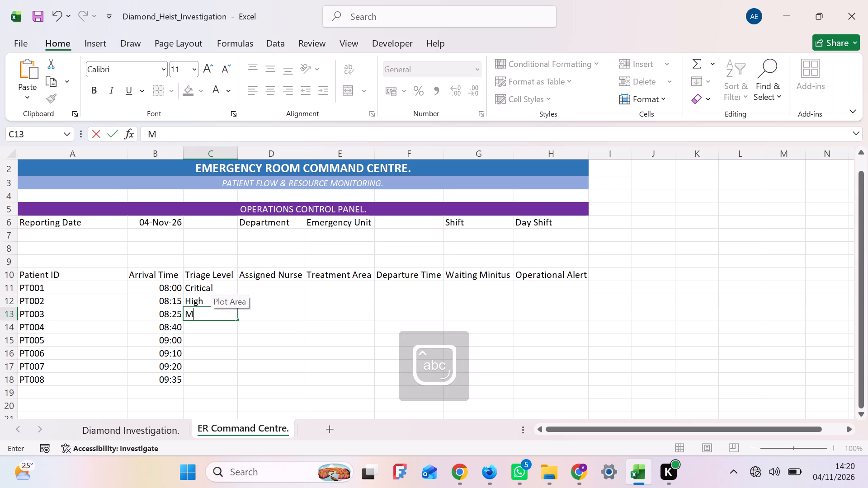
text(ediu)
key(m)
key(Return)
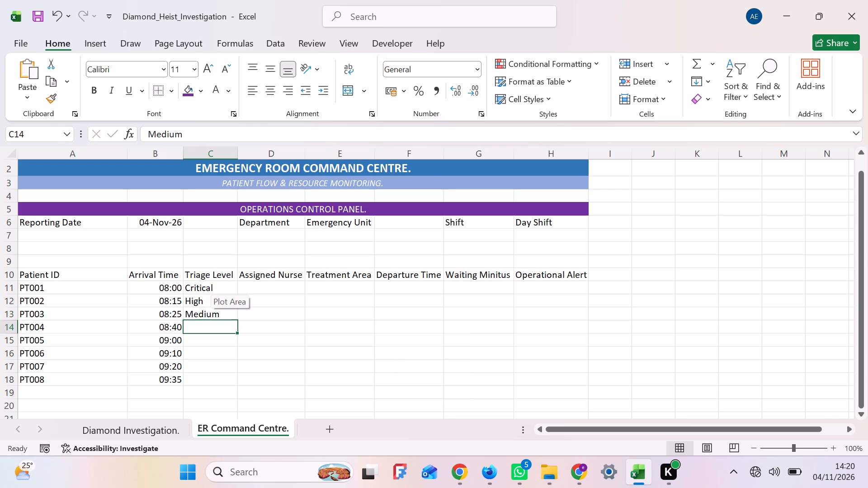
key(h)
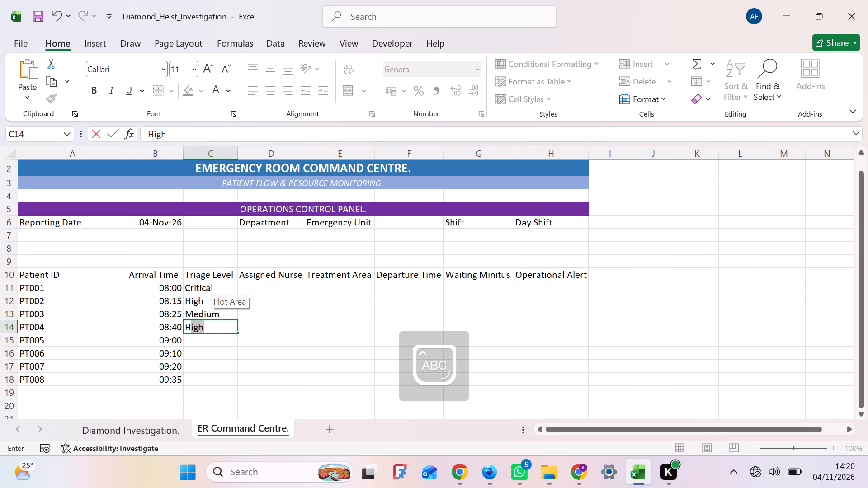
key(Return)
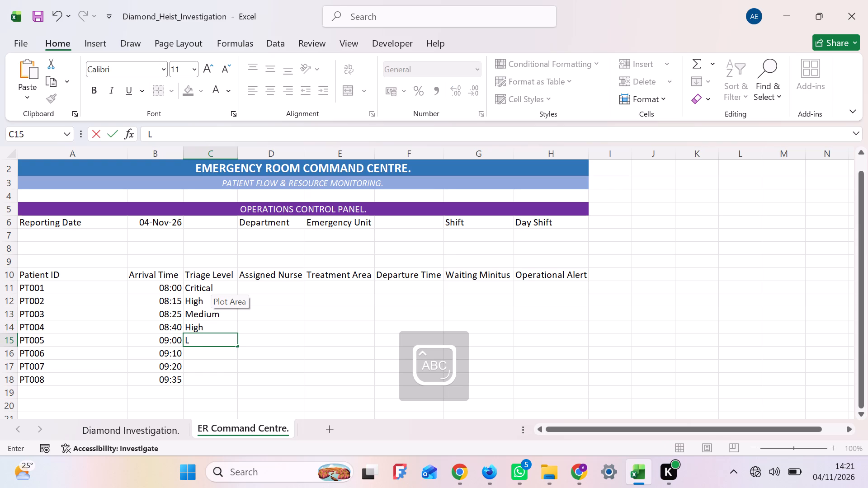
Enter the triage levels Low for PT005 in C15 and Medium for PT006 in C16.
key(o)
key(w)
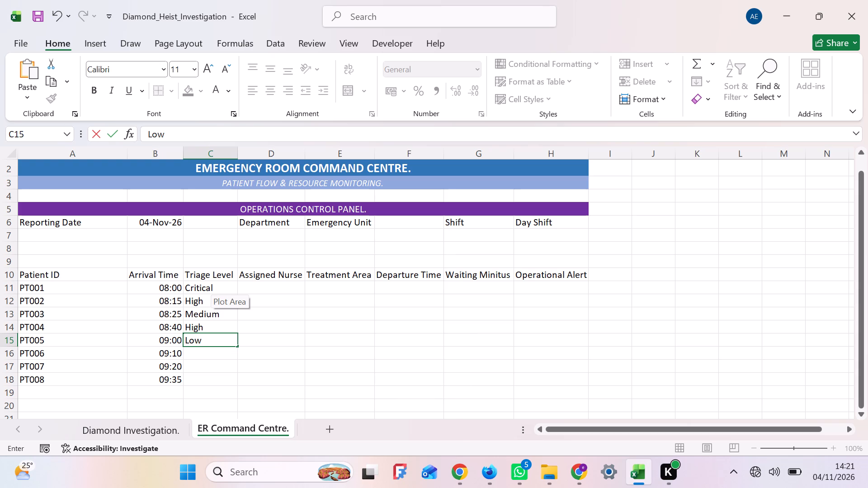
key(Return)
key(m)
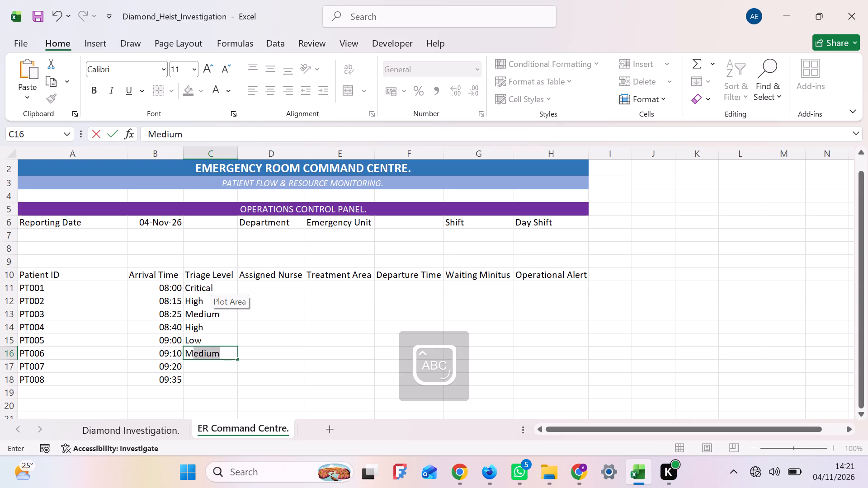
key(Return)
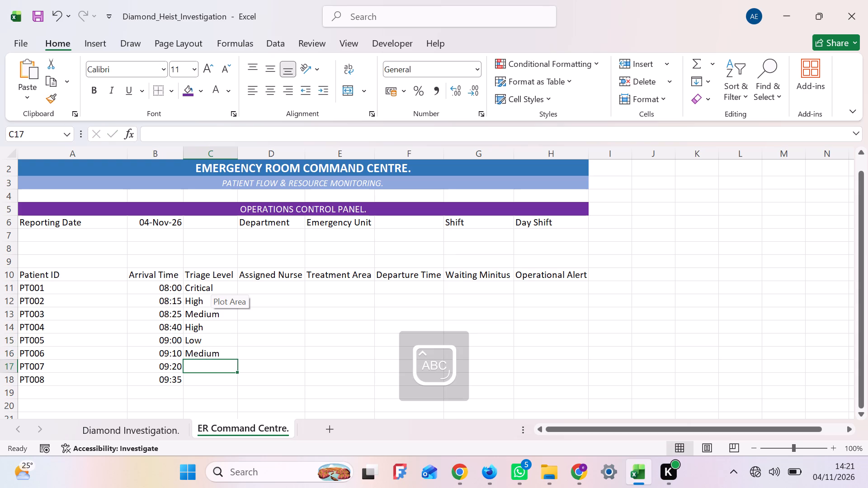
Enter the triage levels Critical for PT007 in C17 and High for PT008 in C18.
key(c)
key(Return)
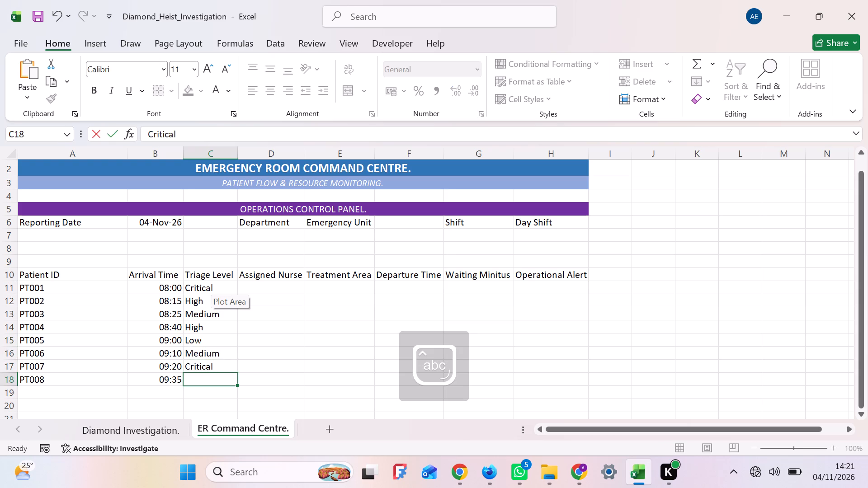
key(h)
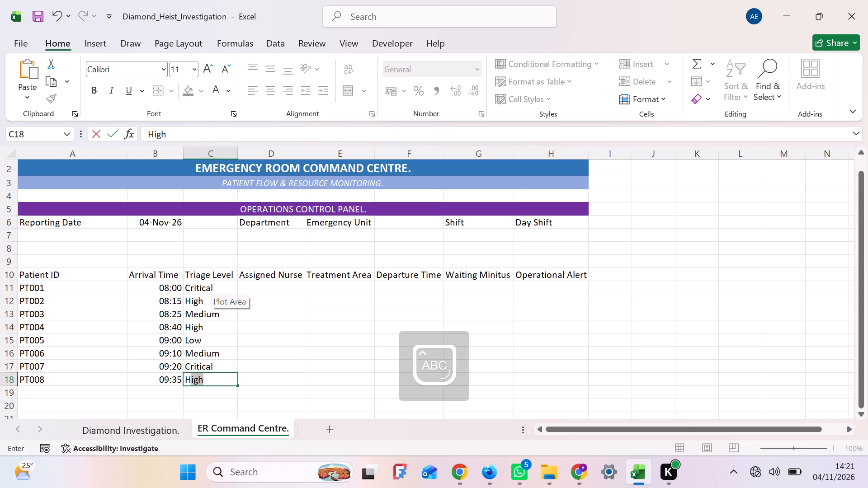
key(Return)
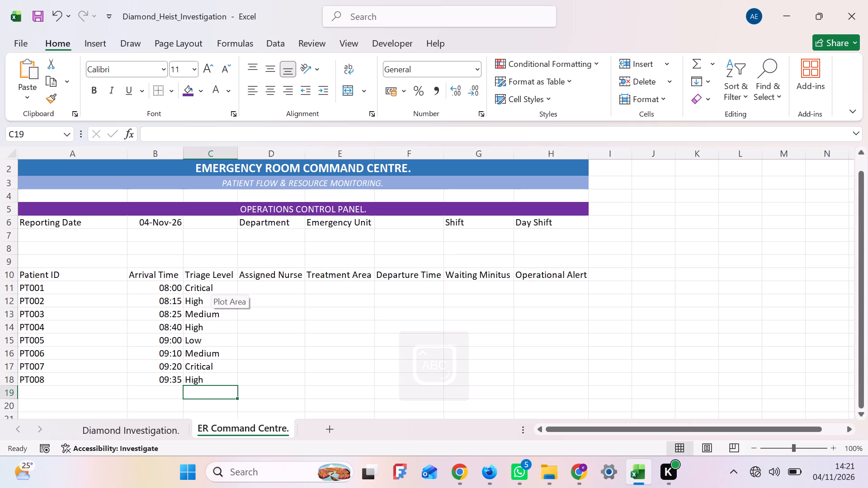
Enter the assigned nurses Anne for PT001 in D11 and Brian for PT002 in D12.
click(267, 285)
key(a)
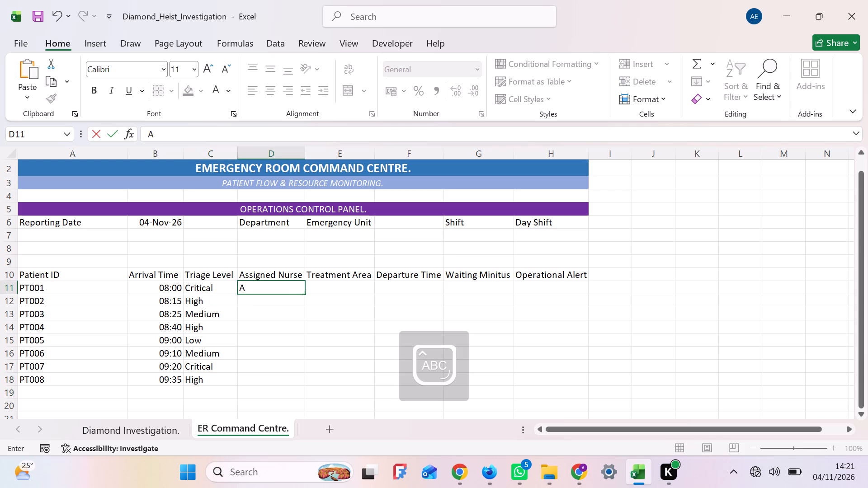
key(e)
key(Return)
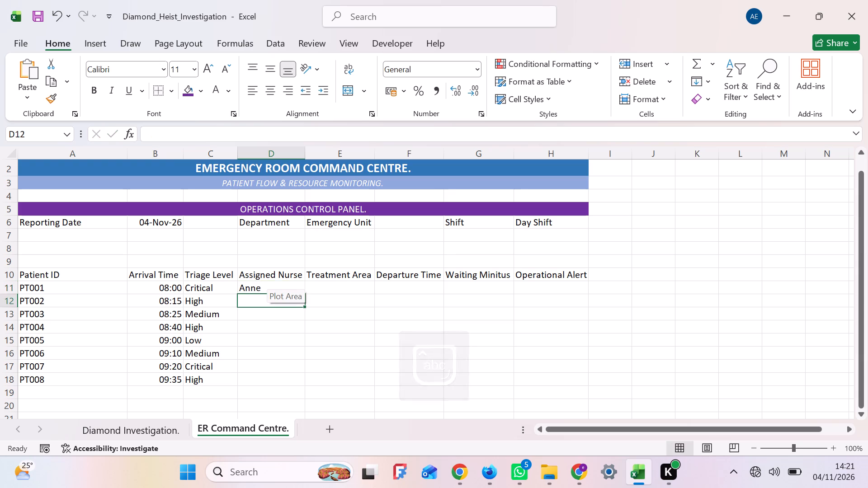
key(b)
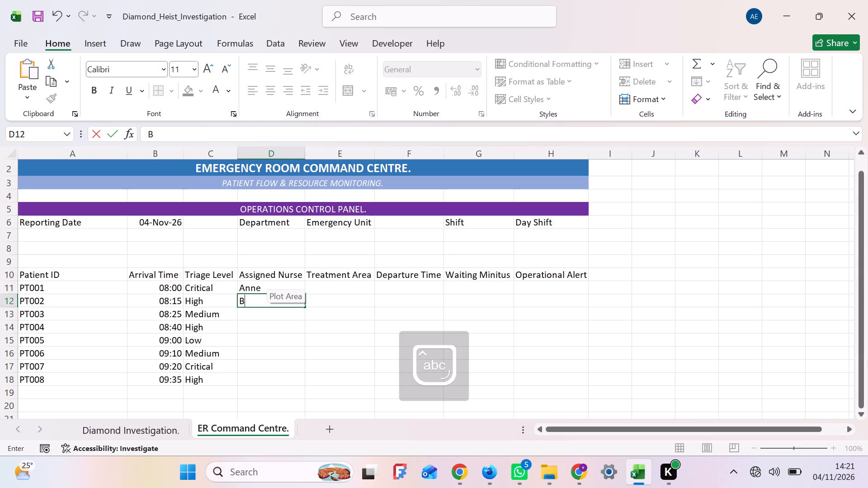
key(r)
text(ian)
key(Return)
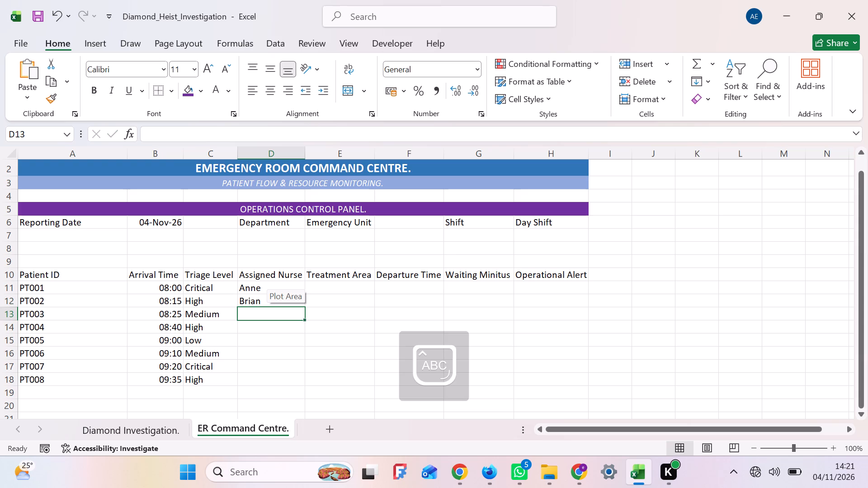
Enter the assigned nurses Carol for PT003 in D13 and Anne for PT004 in D14.
key(c)
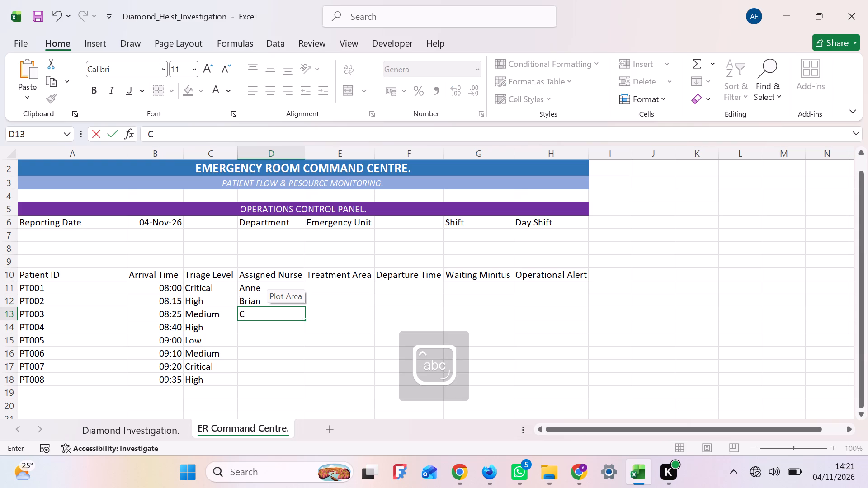
text(aro)
key(l)
key(Return)
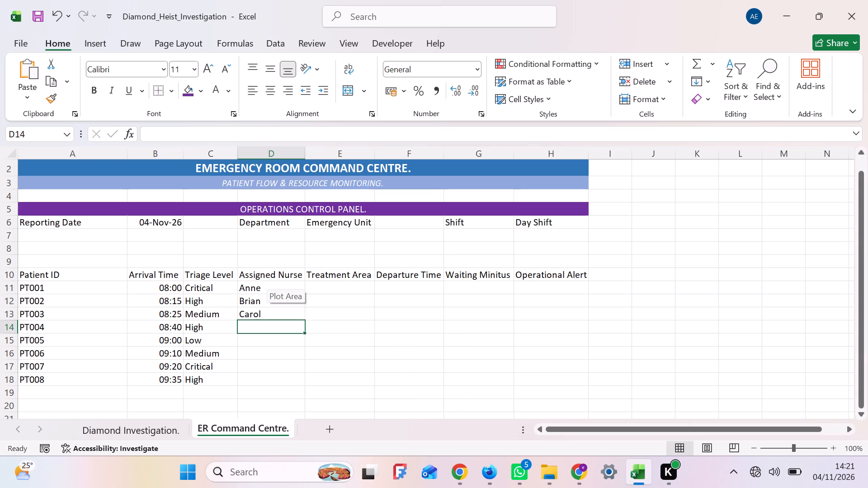
key(a)
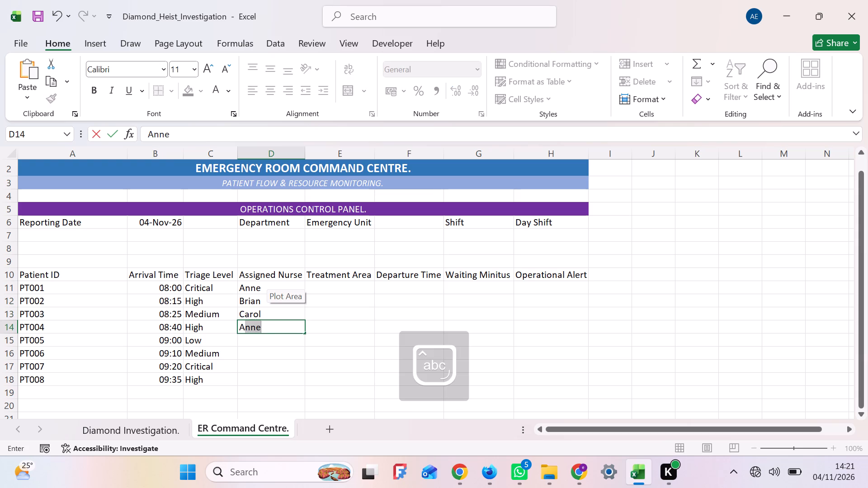
text(nn)
key(e)
key(Return)
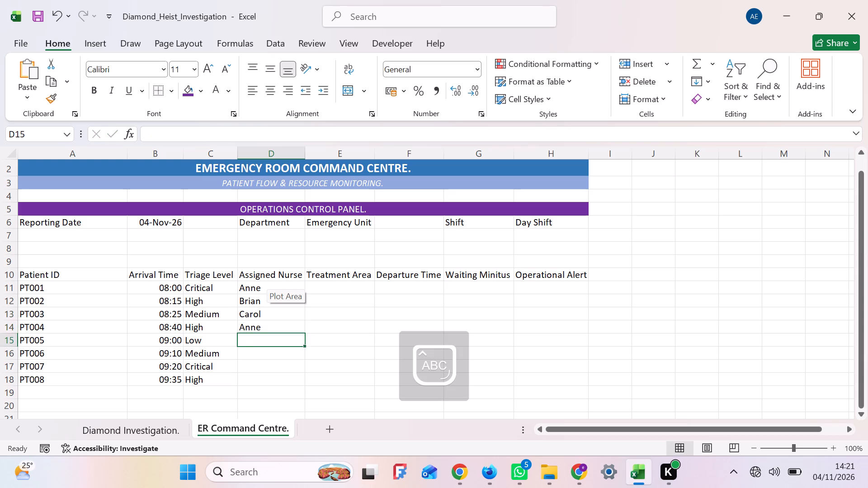
Enter the assigned nurses David for PT005 in D15 and Brian for PT006 in D16.
key(d)
text(av)
text(id)
key(Return)
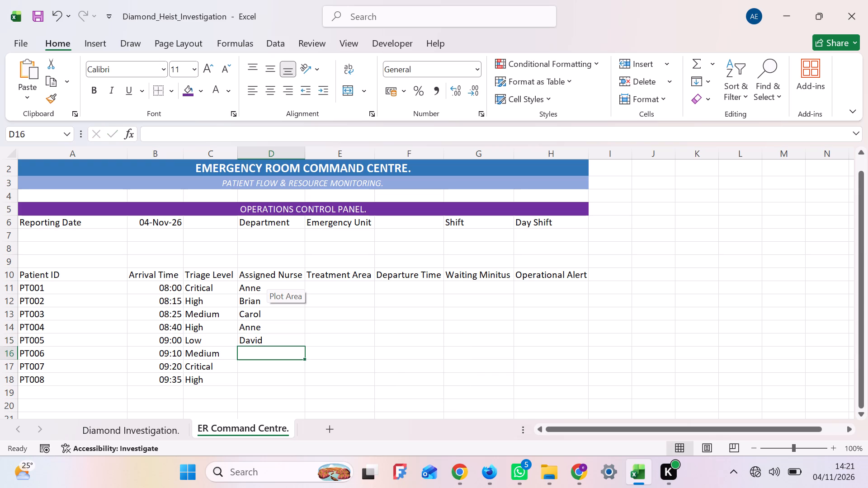
key(Tab)
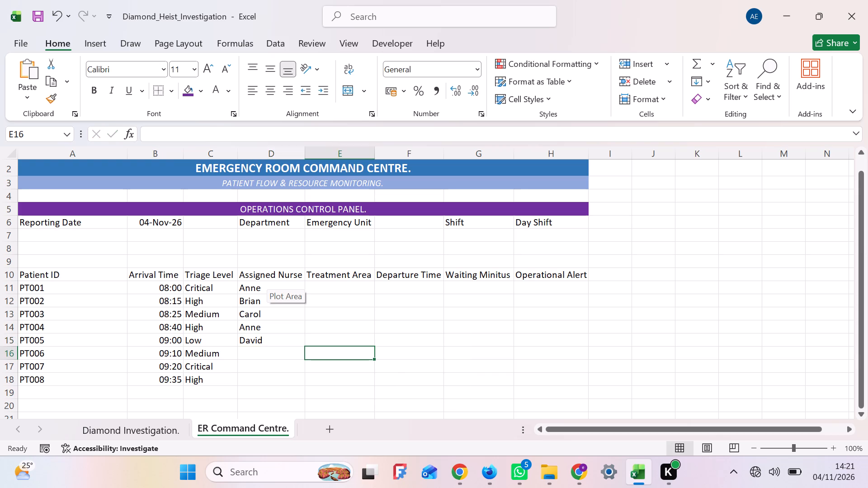
click(257, 354)
key(b)
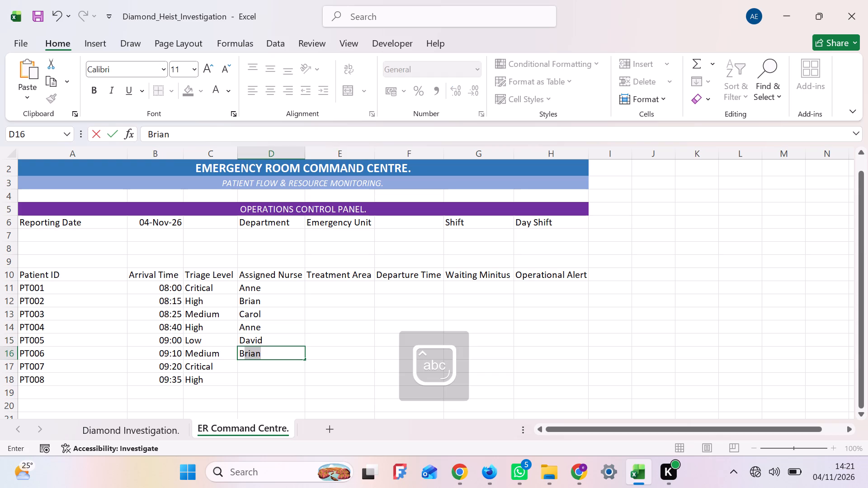
text(rian)
key(Return)
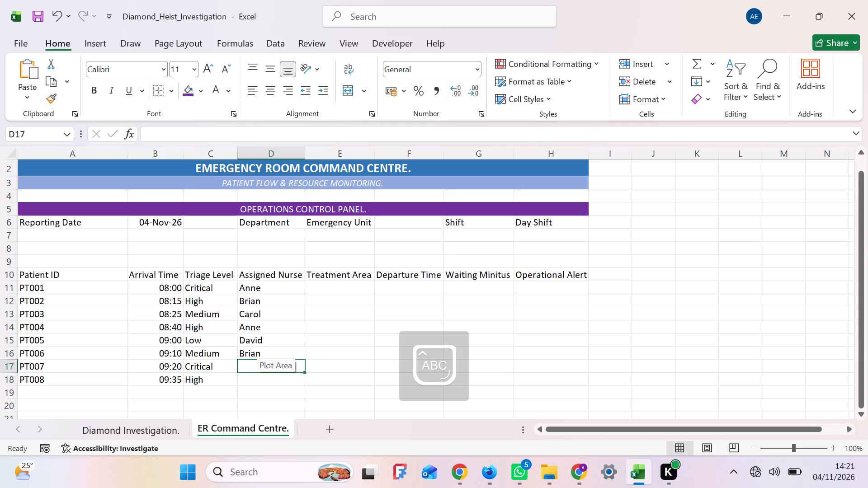
Enter the assigned nurses Carol for PT007 in D17 and David for PT008 in D18.
key(c)
text(ar)
text(ol)
key(Return)
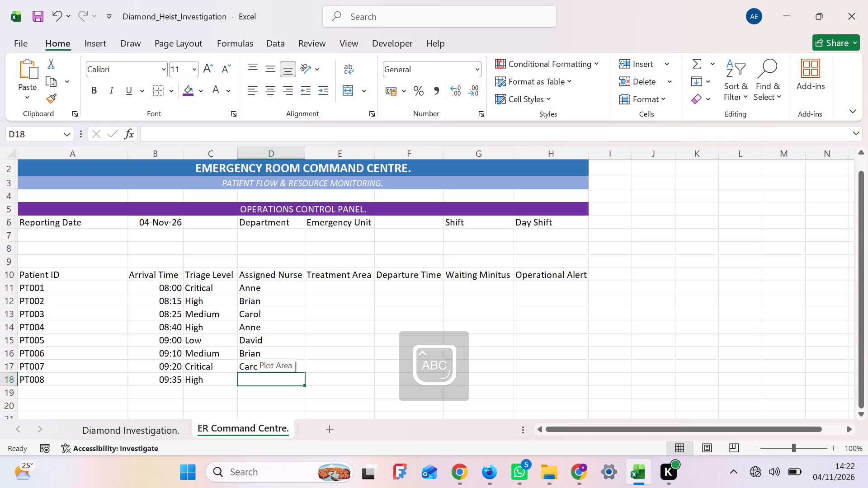
key(d)
text(avi)
key(d)
key(Return)
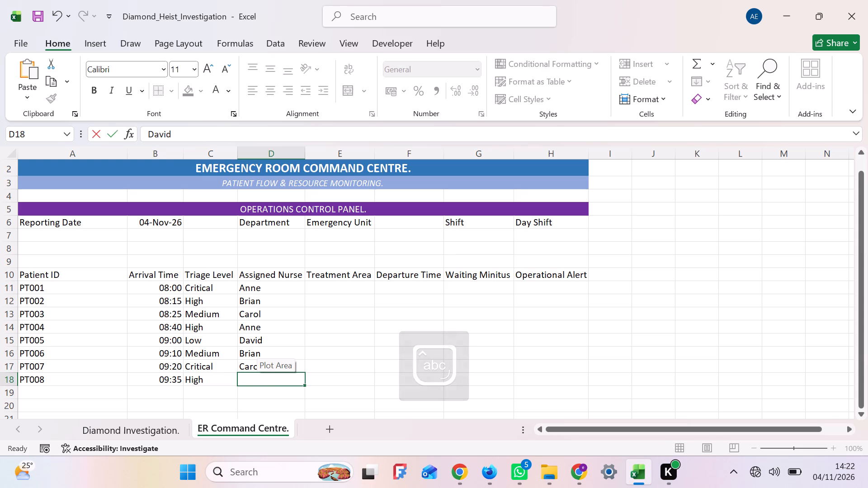
Enter Resuscitation as the treatment area for PT001 in E11.
click(344, 291)
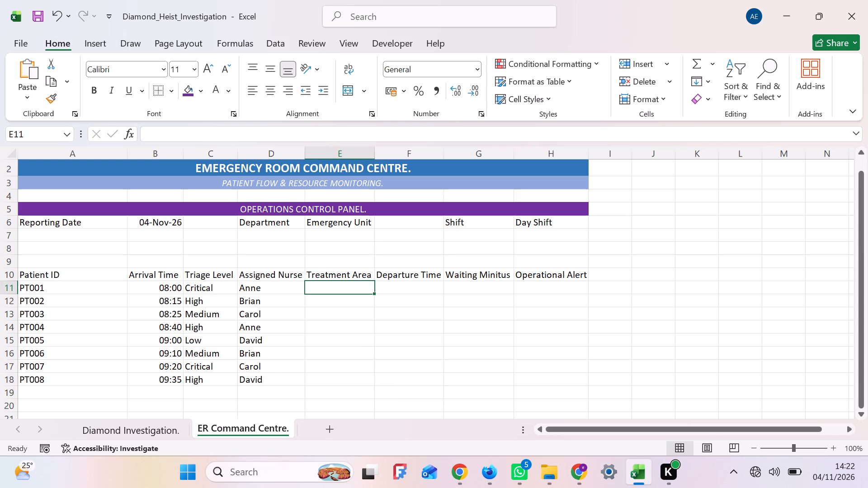
key(r)
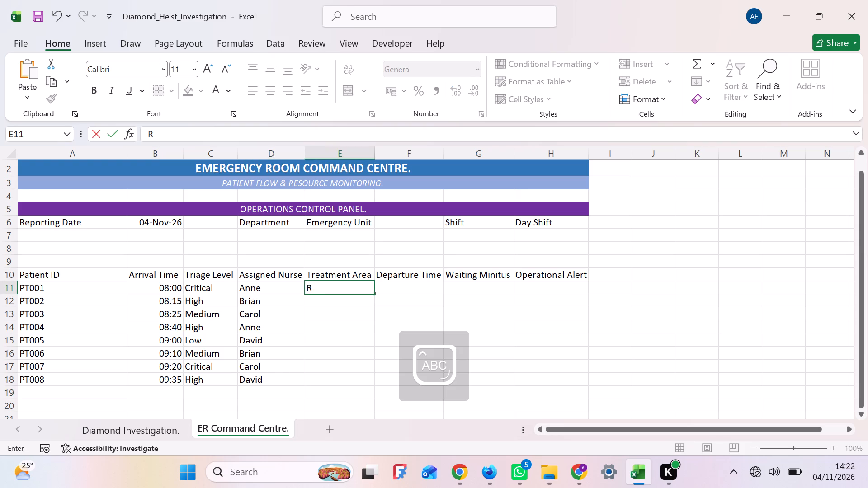
key(e)
key(s)
key(u)
key(s)
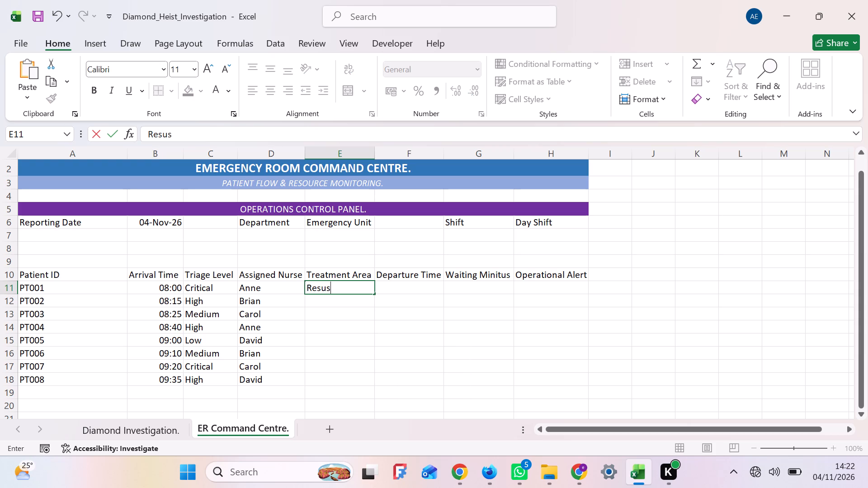
text(ci)
key(t)
key(a)
key(t)
text(io)
key(n)
key(Return)
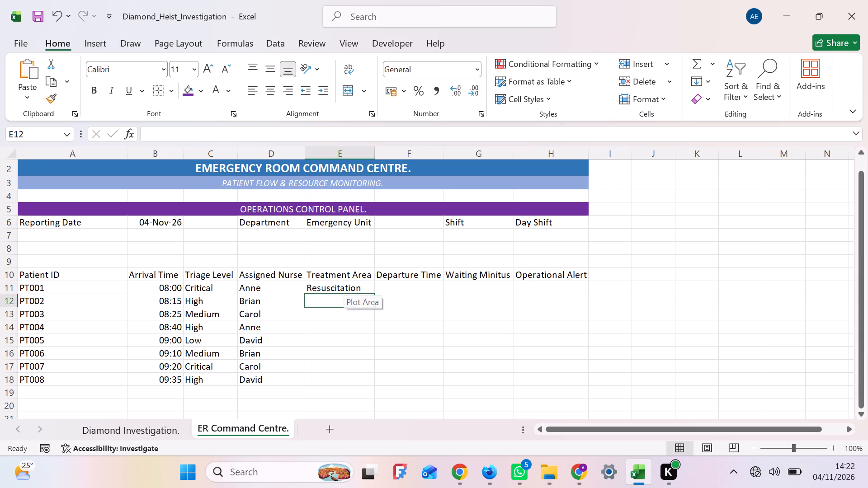
Enter Treatment A as the treatment area for PT002 in E12.
key(t)
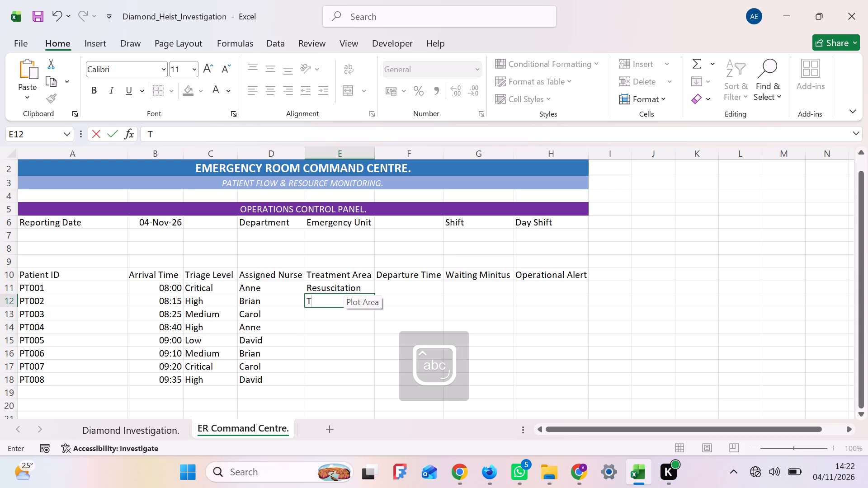
text(reatmen)
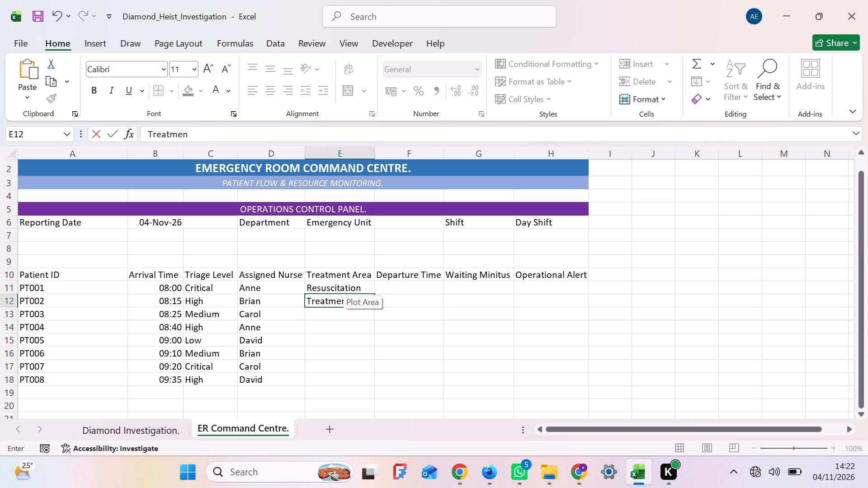
text(t)
key(space)
key(a)
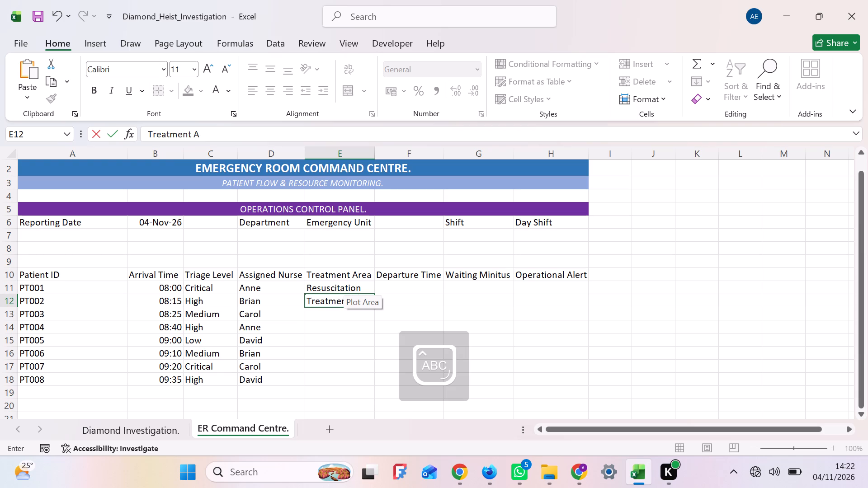
key(Return)
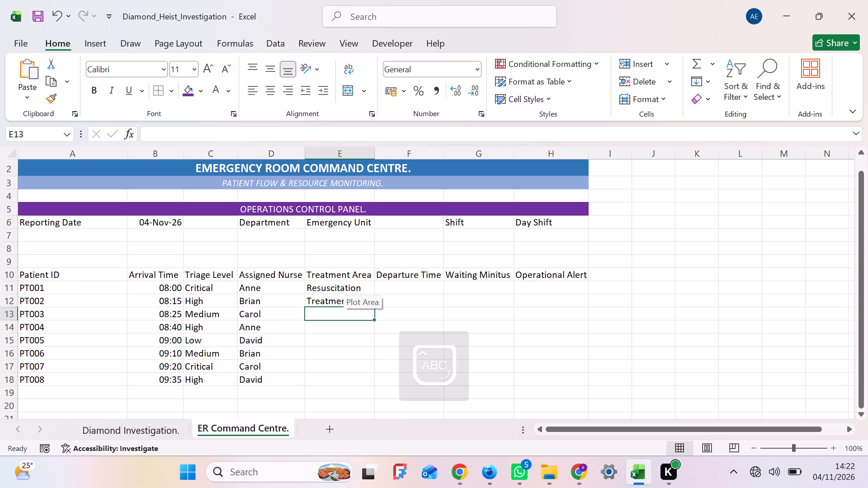
Enter Treatment B as the treatment area for PT003 in E13.
key(t)
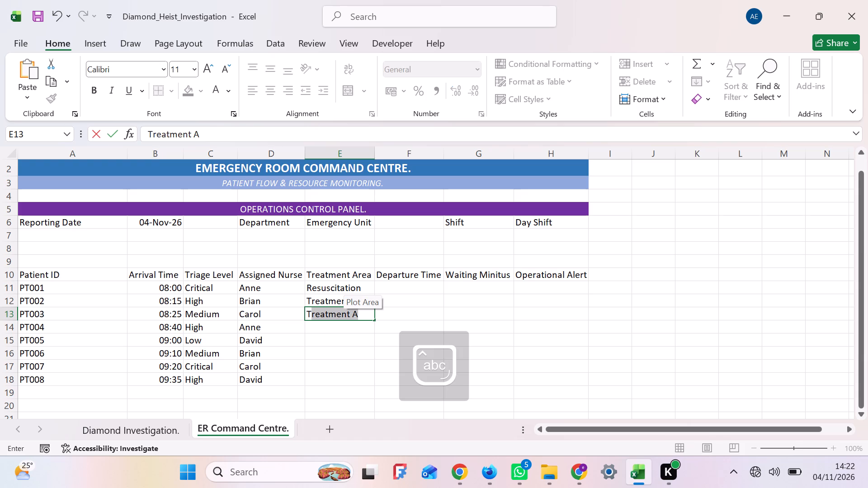
text(re)
key(a)
text(tmeb)
key(BackSpace)
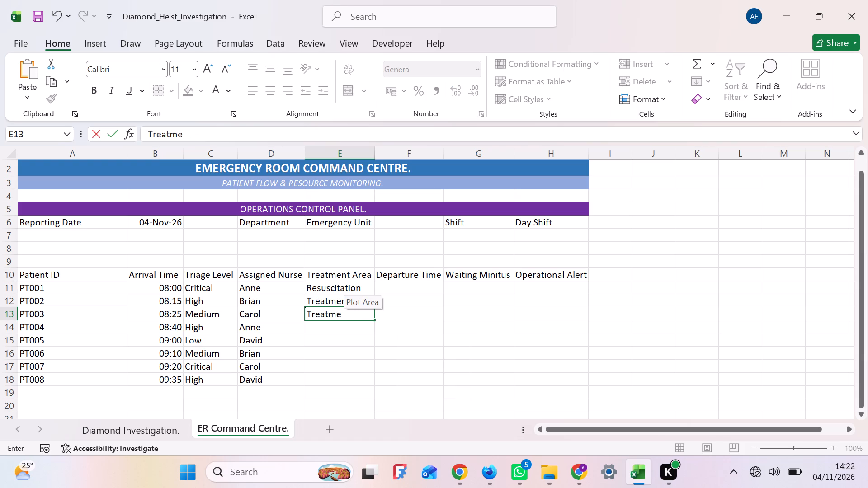
text(nt)
key(space)
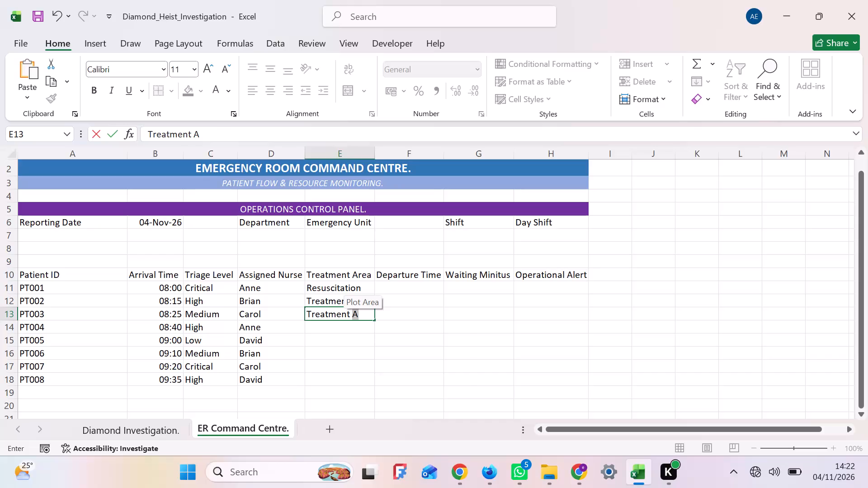
key(b)
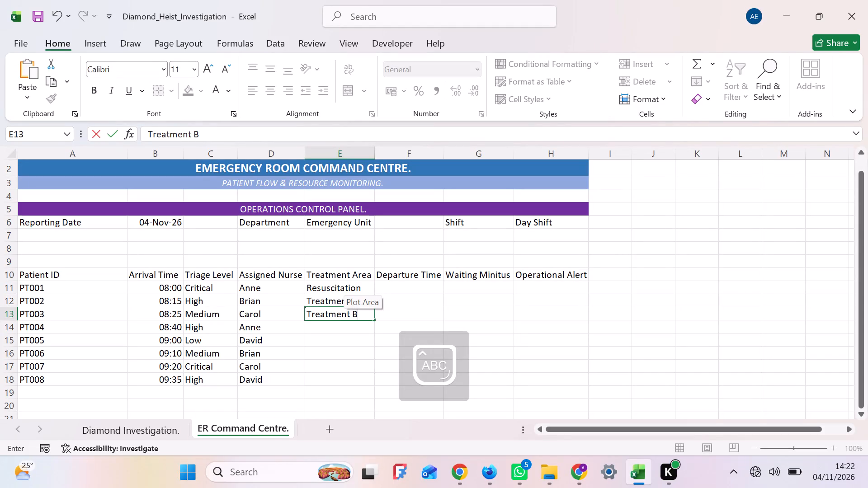
key(Return)
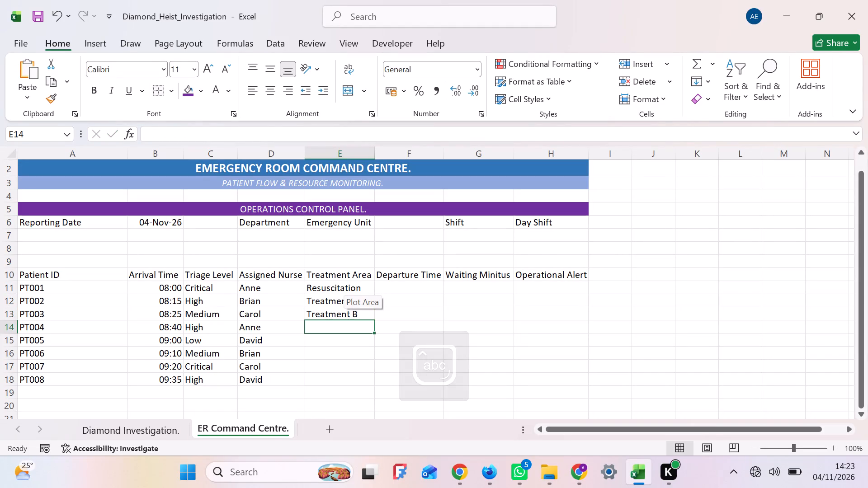
Enter Treatment A as the treatment area for PT004 in E14.
key(t)
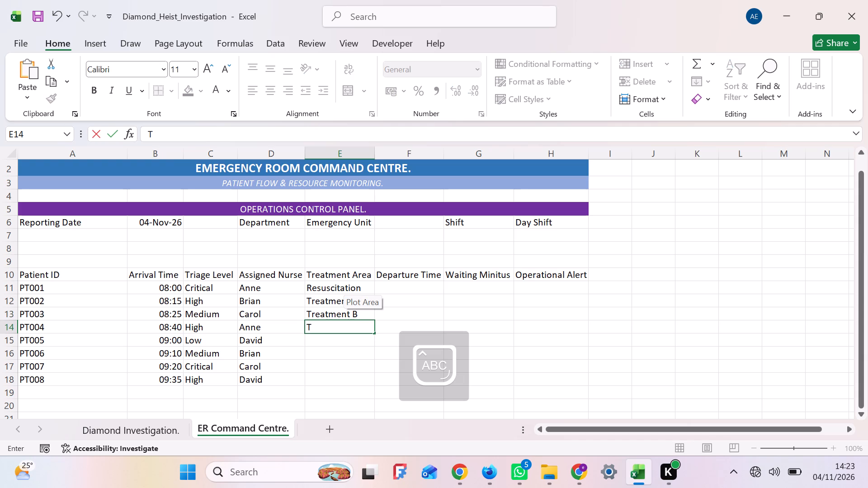
text(rea)
text(tment)
key(space)
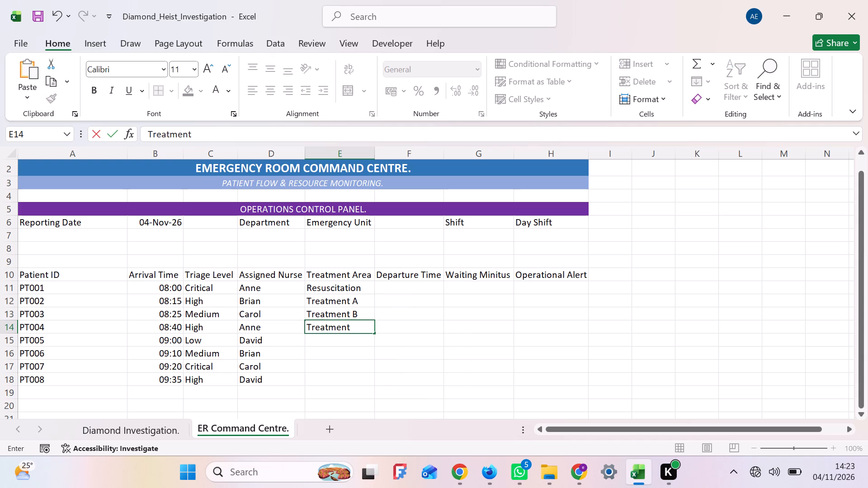
key(a)
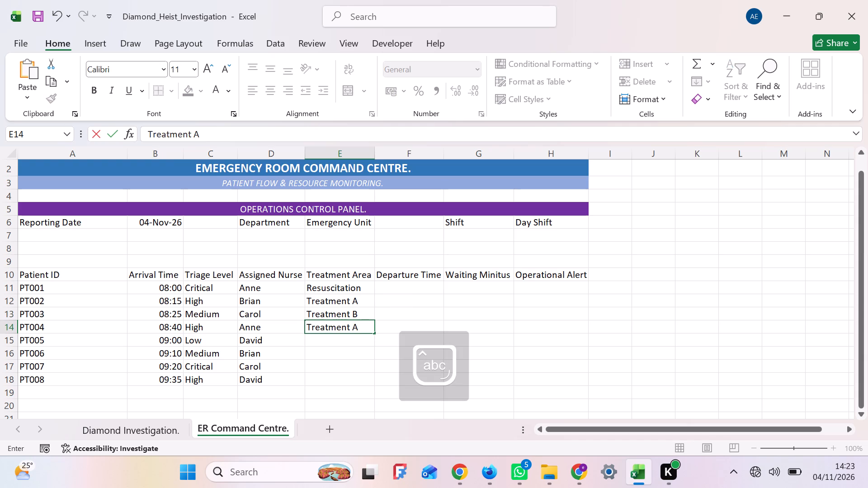
key(Return)
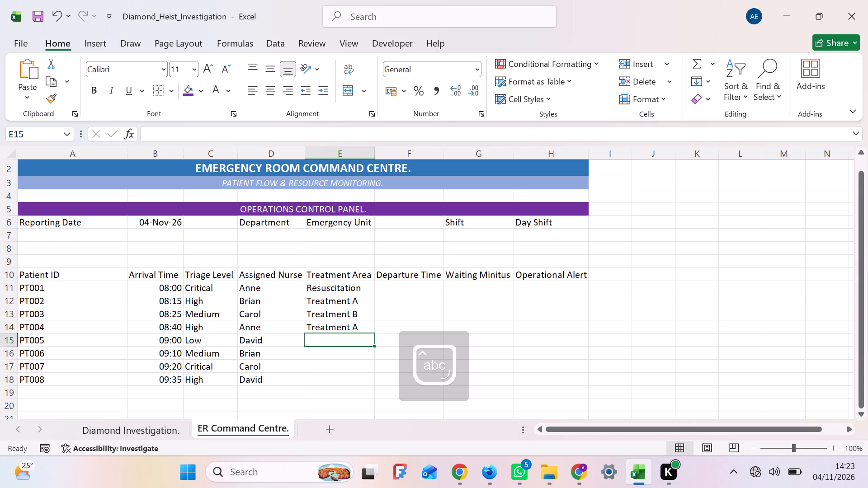
Enter Waiting Area as the treatment area for PT005 in E15.
key(w)
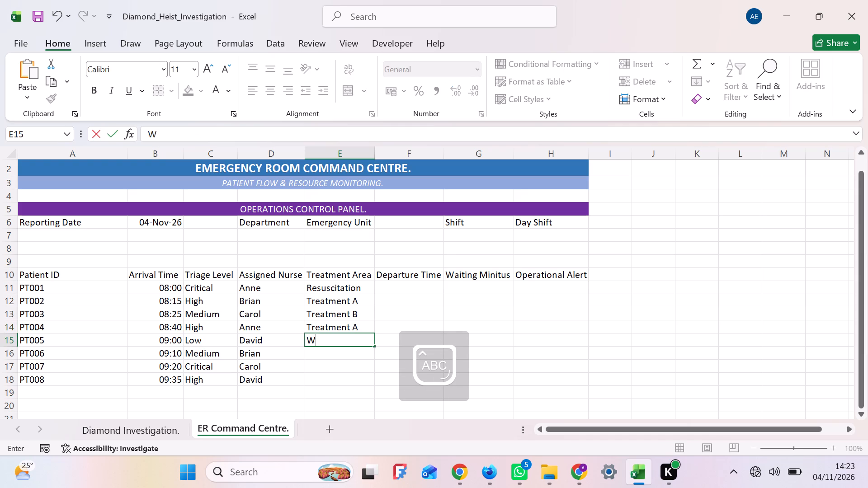
key(a)
text(iti)
text(ng)
key(space)
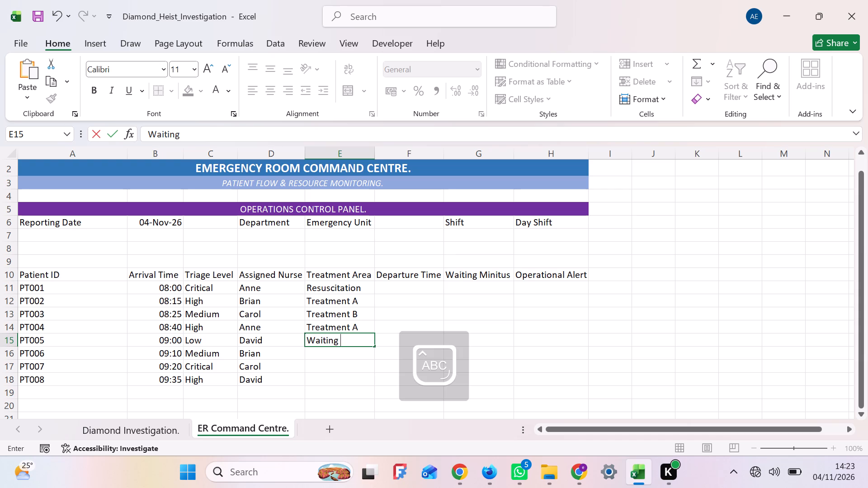
key(a)
text(rea)
key(Return)
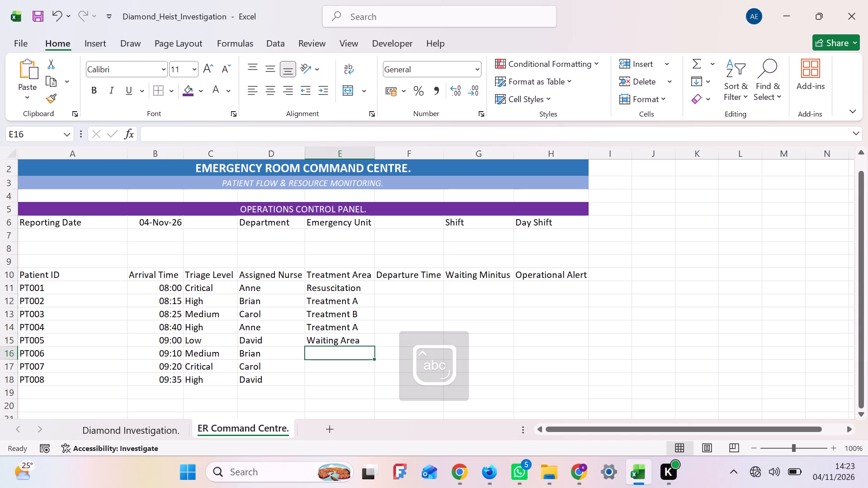
Enter Treatment B as the treatment area for PT006 in E16.
key(t)
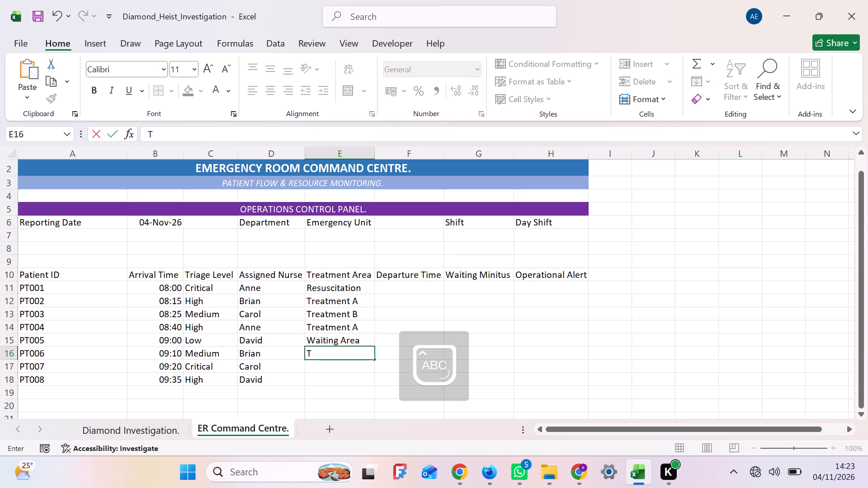
key(r)
text(eat)
text(ment)
key(space)
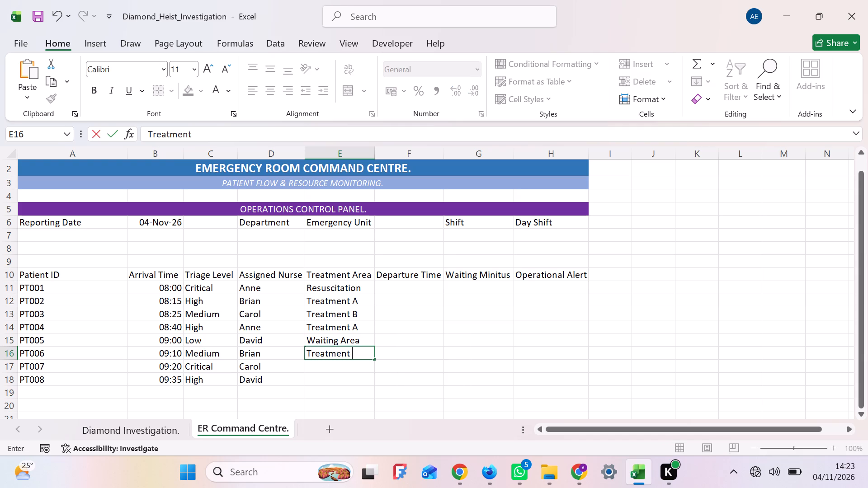
key(b)
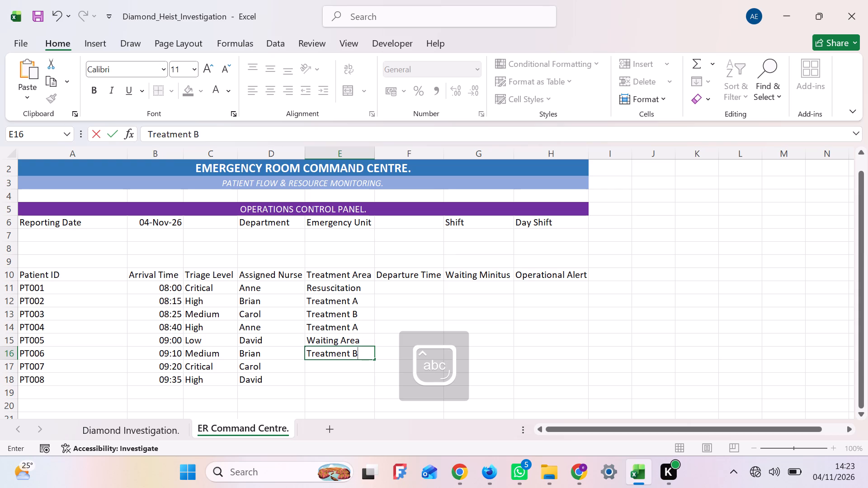
key(Return)
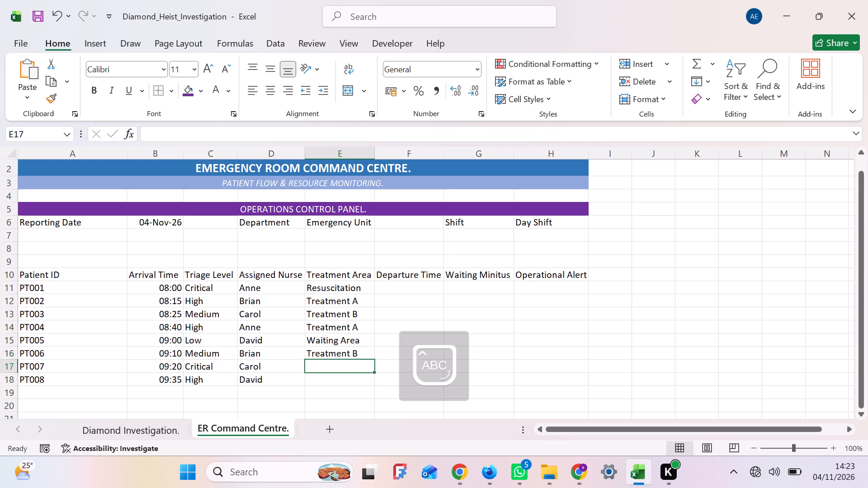
Enter the treatment areas Resuscitation for PT007 in E17 and Treatment B for PT008 in E18.
key(r)
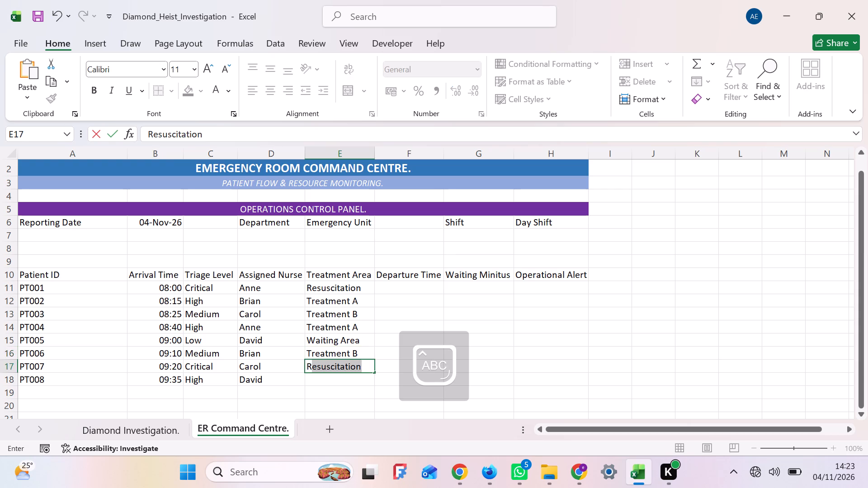
key(Return)
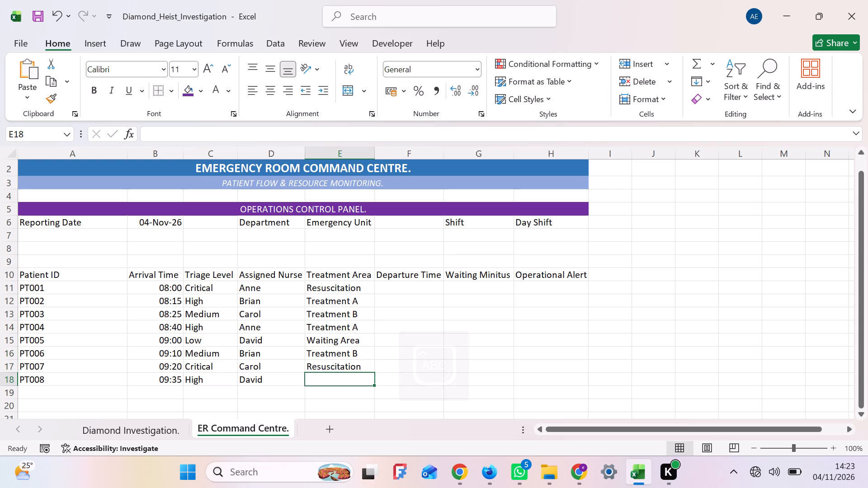
key(t)
text(reatmen)
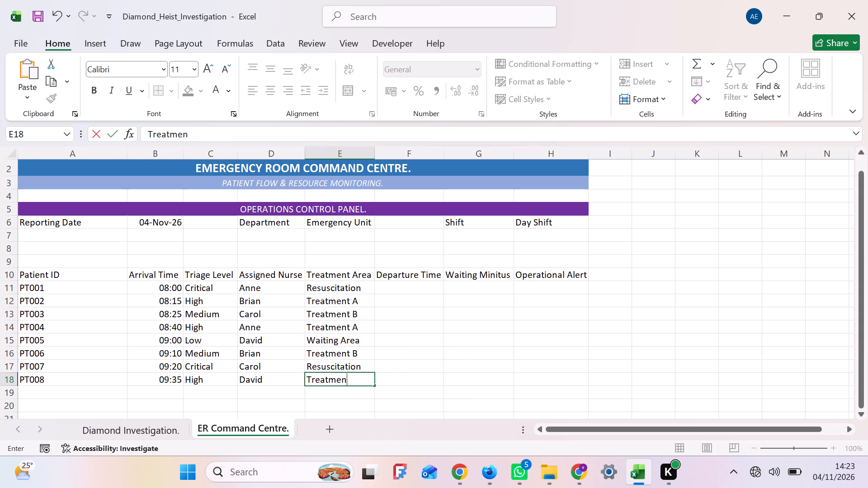
text(t)
key(space)
key(b)
key(BackSpace)
key(b)
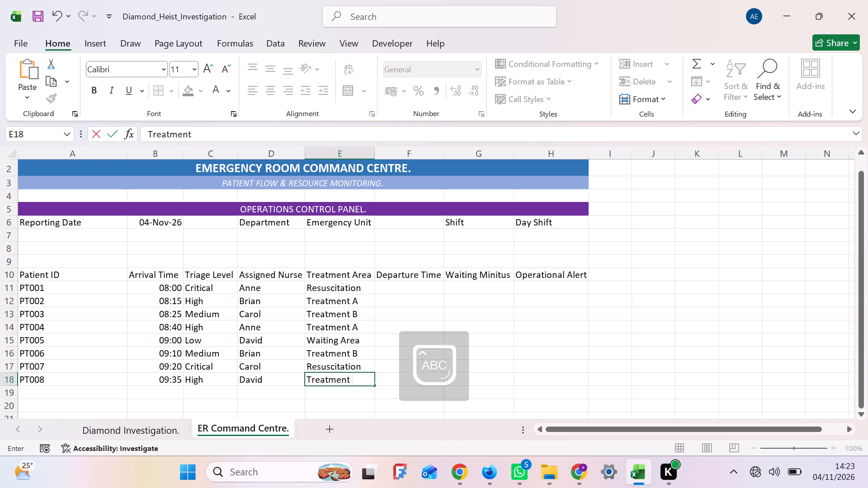
key(Return)
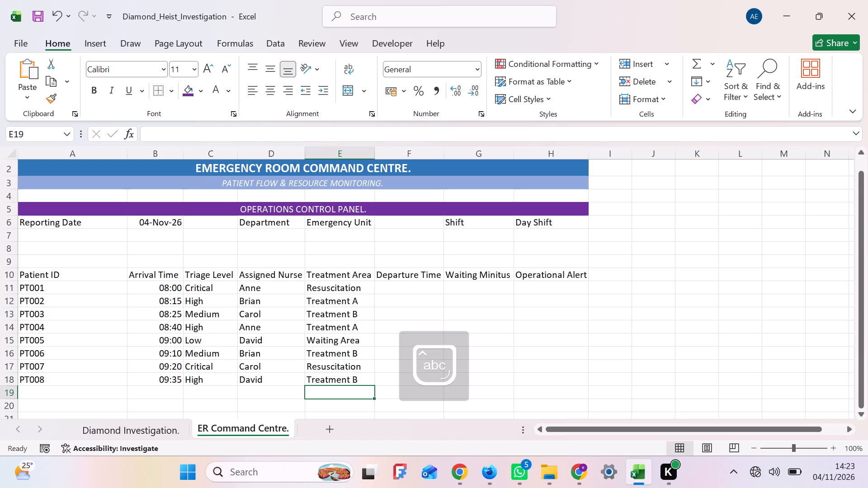
Enter 09:10 as the departure time for PT001 in F11.
click(391, 288)
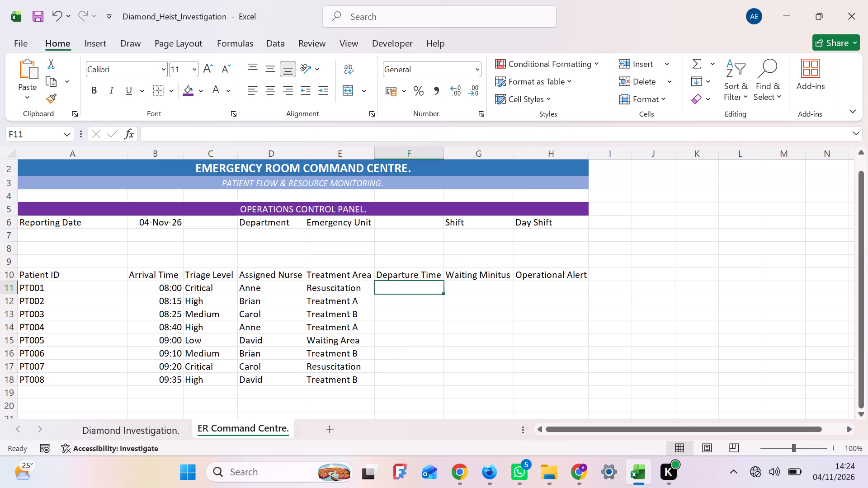
key(0)
key(9)
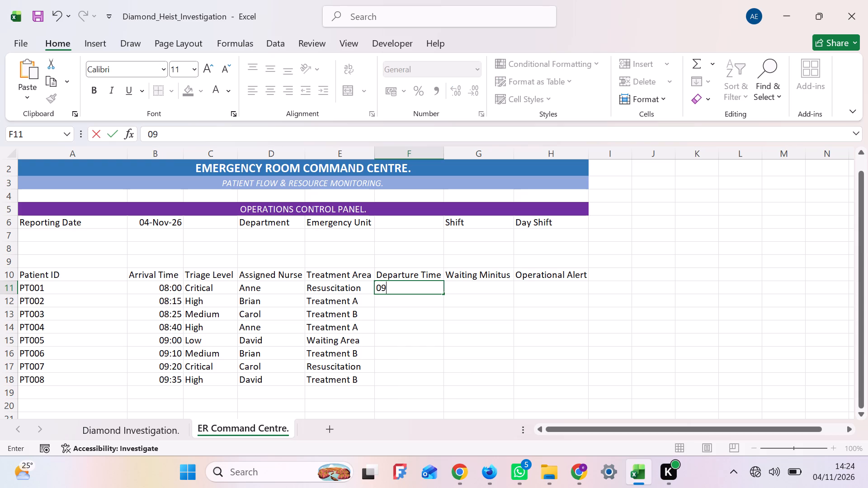
key(shift+colon)
text(00)
key(BackSpace)
key(BackSpace)
key(1)
key(0)
key(Return)
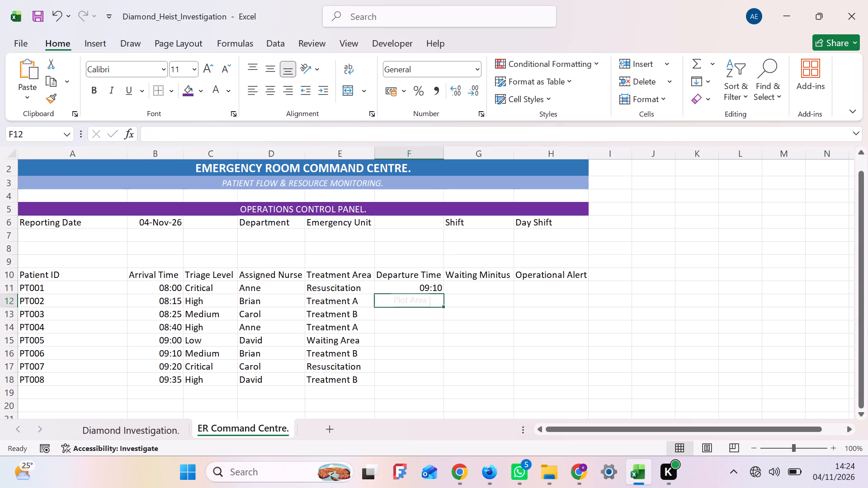
Enter the departure times 09:00 for PT002 in F12 and 10:00 for PT003 in F13.
key(0)
key(9)
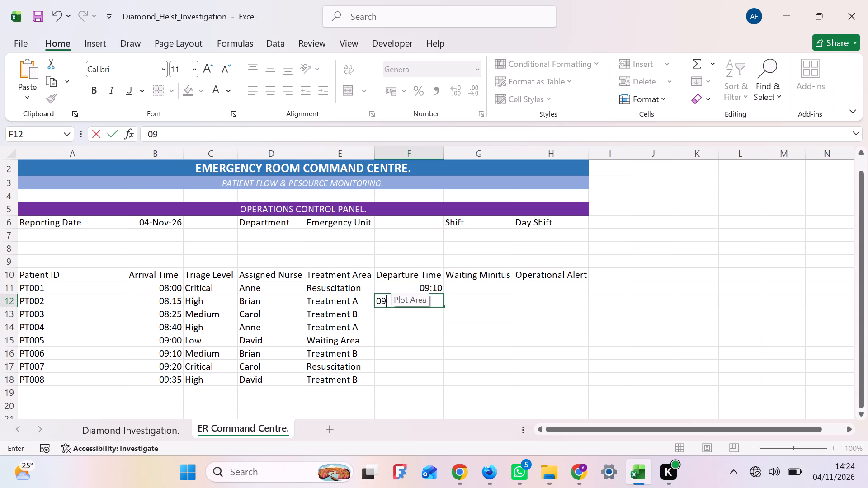
key(shift+colon)
text(00)
key(Return)
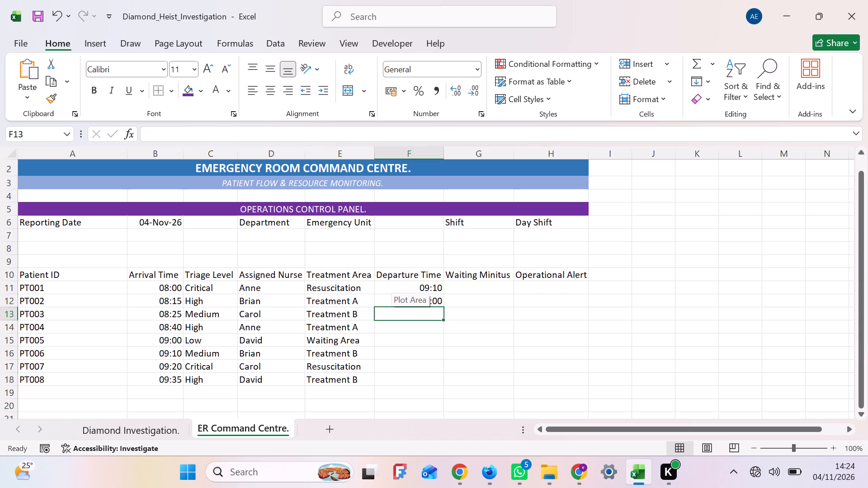
text(10)
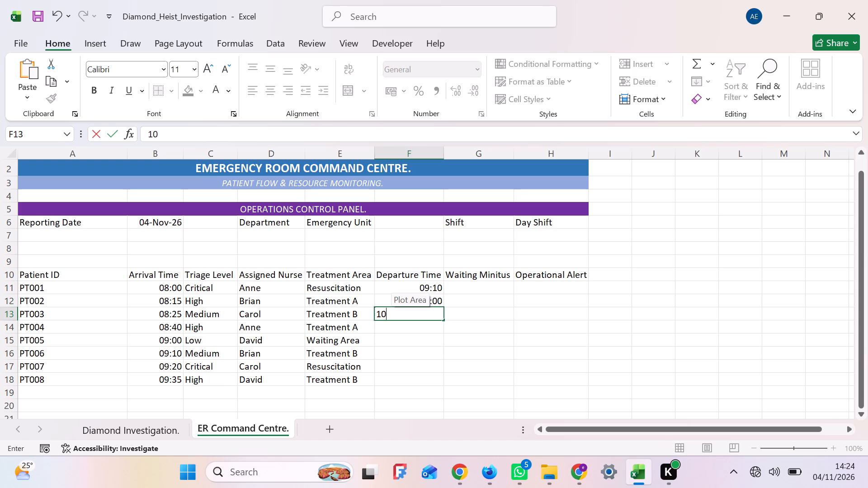
key(shift+colon)
text(00)
key(Return)
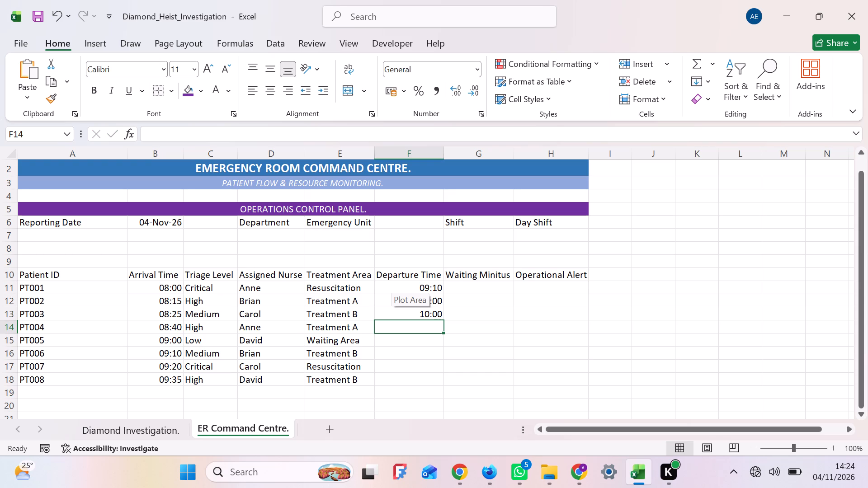
Enter the departure times 09:45 for PT004 in F14 and 10:30 for PT005 in F15.
key(0)
key(9)
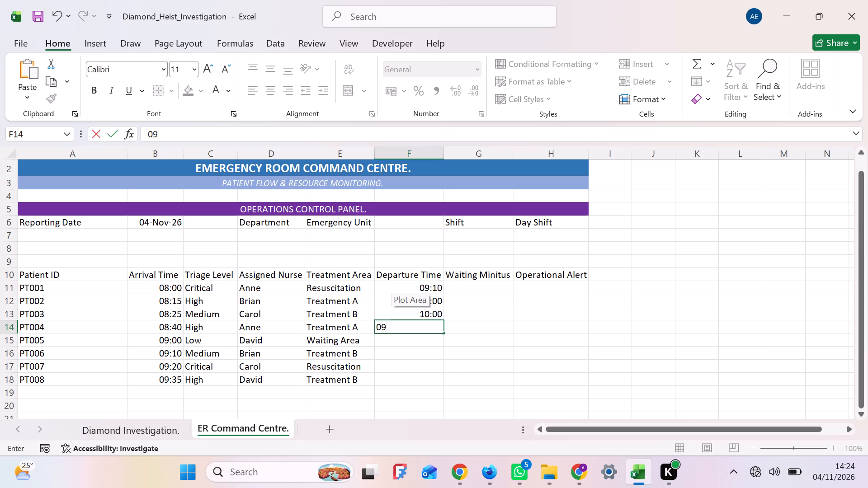
key(shift+colon)
text(45)
key(Return)
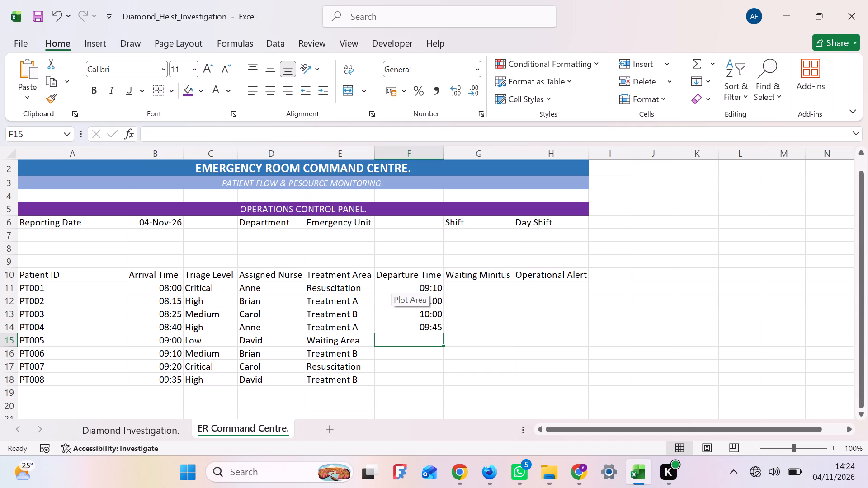
key(0)
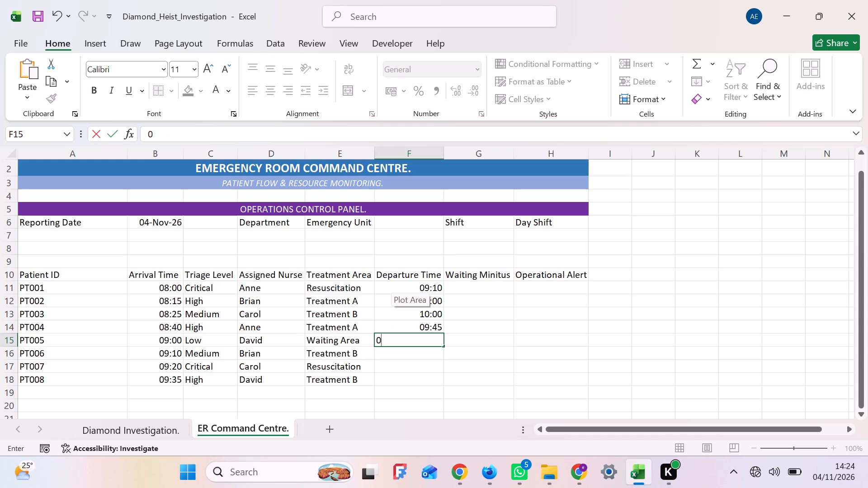
key(BackSpace)
key(1)
key(0)
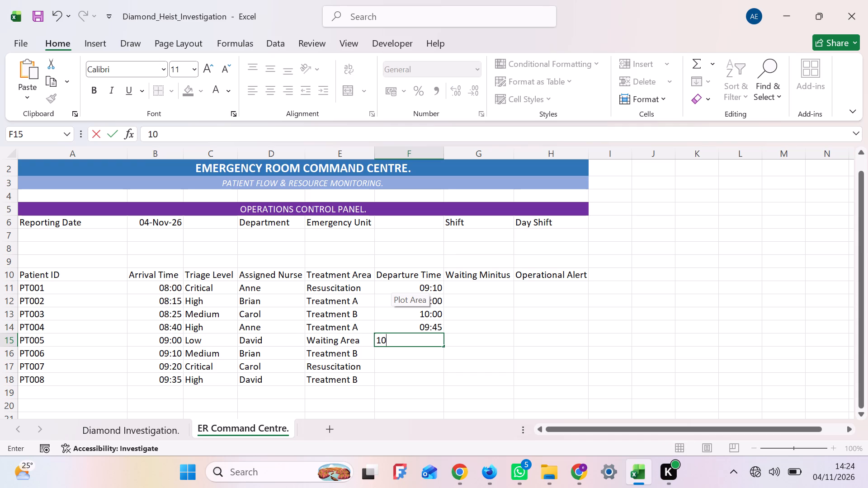
key(shift+colon)
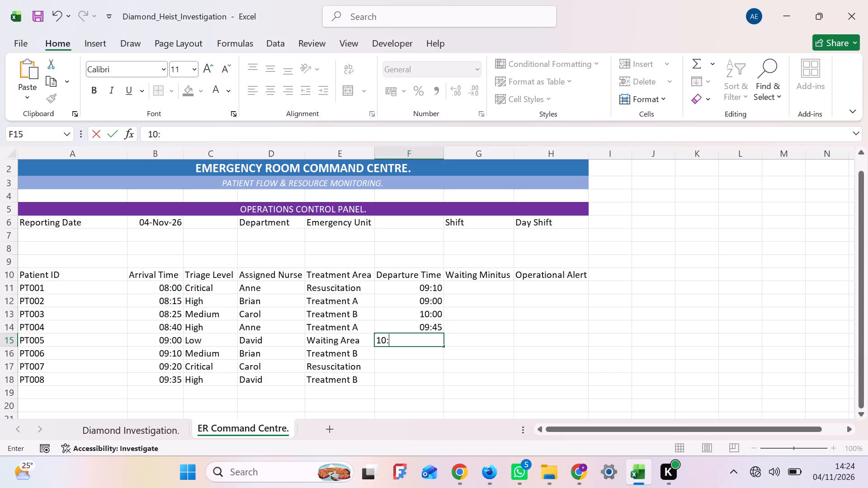
key(3)
key(0)
key(Return)
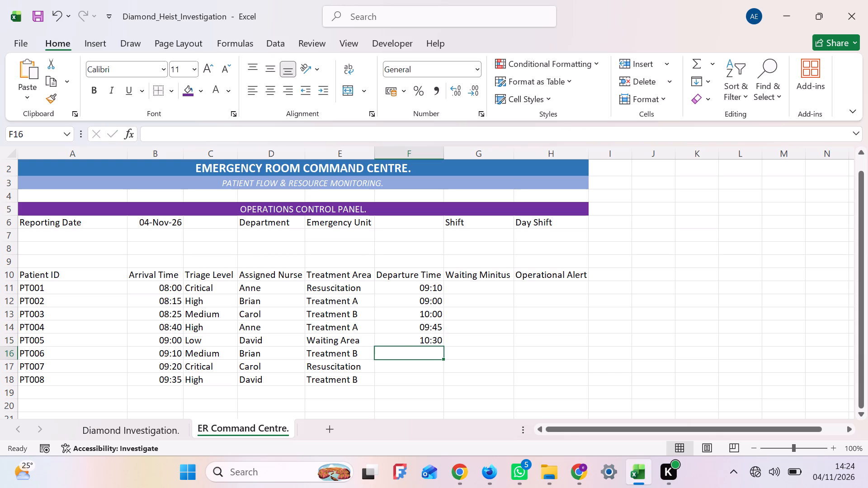
Enter the departure times 10:15 for PT006 in F16 and 10:20 for PT007 in F17.
text(10)
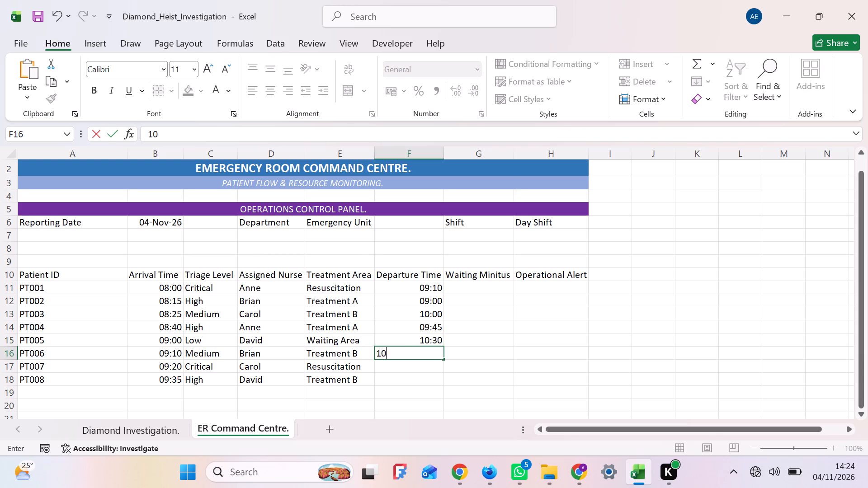
key(shift+colon)
key(1)
key(5)
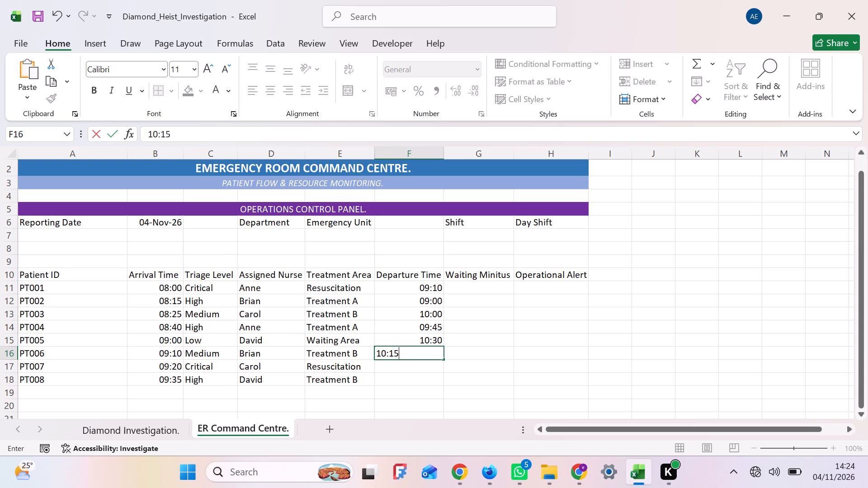
key(Return)
text(110)
key(BackSpace)
key(BackSpace)
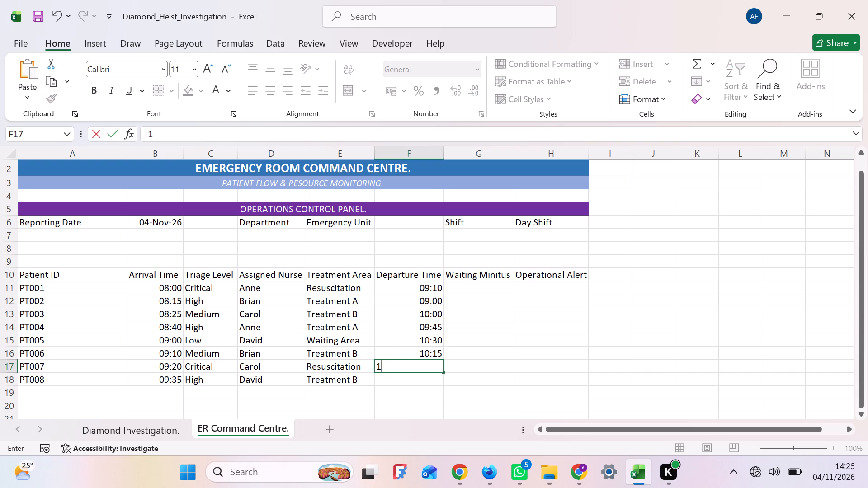
key(0)
key(shift+colon)
key(2)
key(0)
key(Return)
Enter 10:30 as the departure time for PT008 in F18.
text(10)
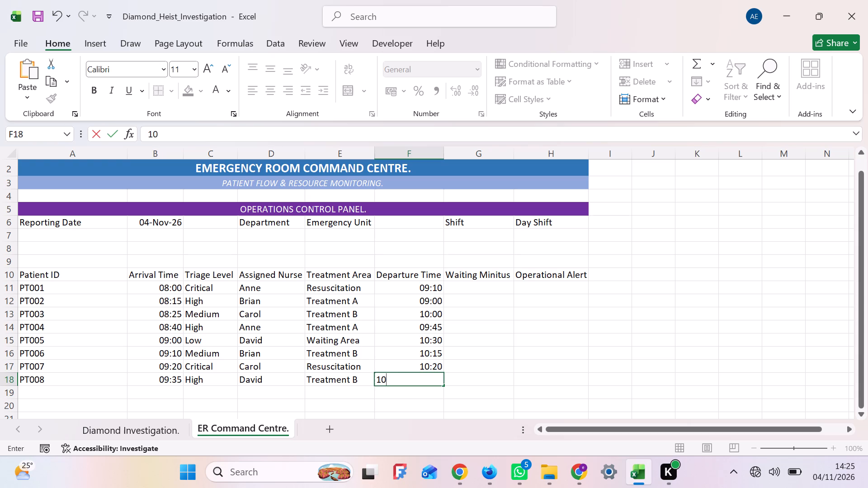
key(shift+colon)
key(3)
key(0)
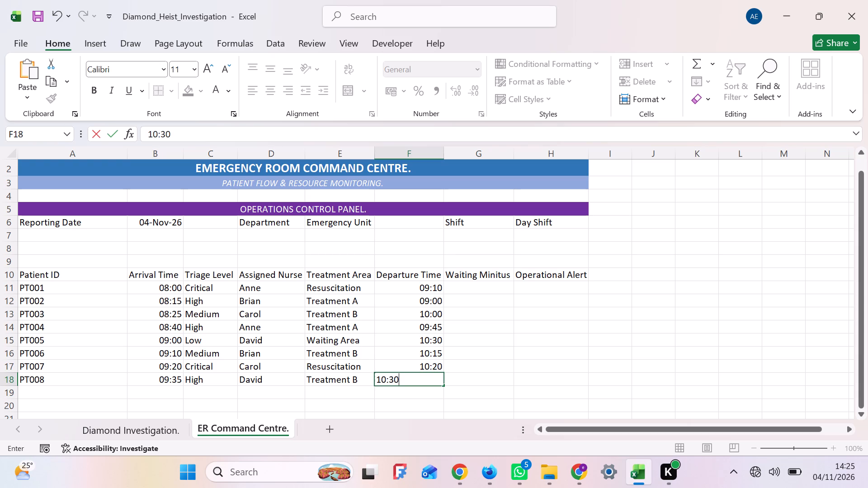
key(Return)
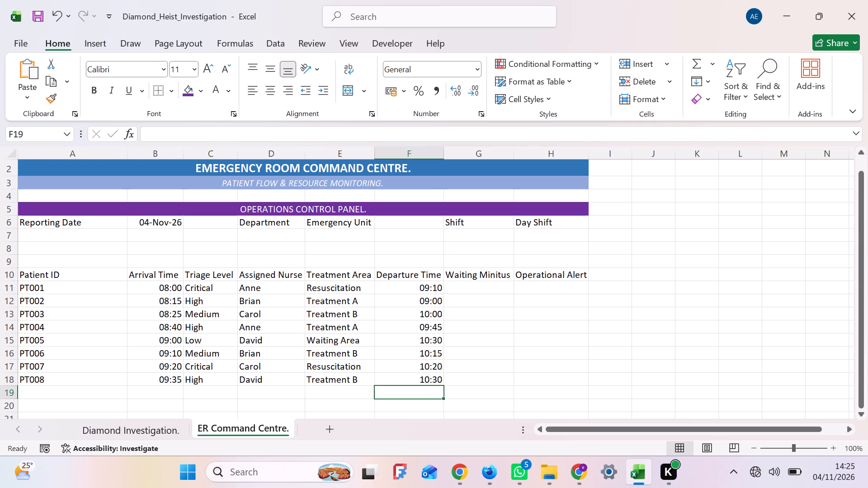
Enter the waiting-minutes formula =(F10-B10)*1440 in G11 for PT001.
click(475, 289)
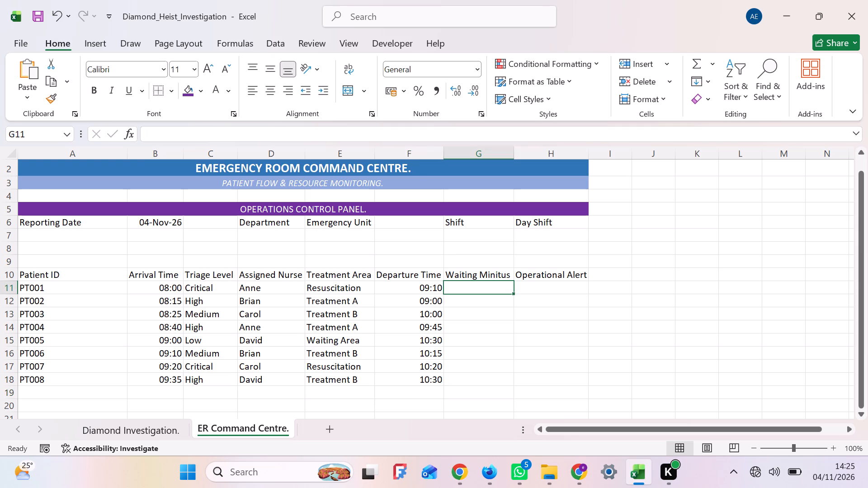
key(equal)
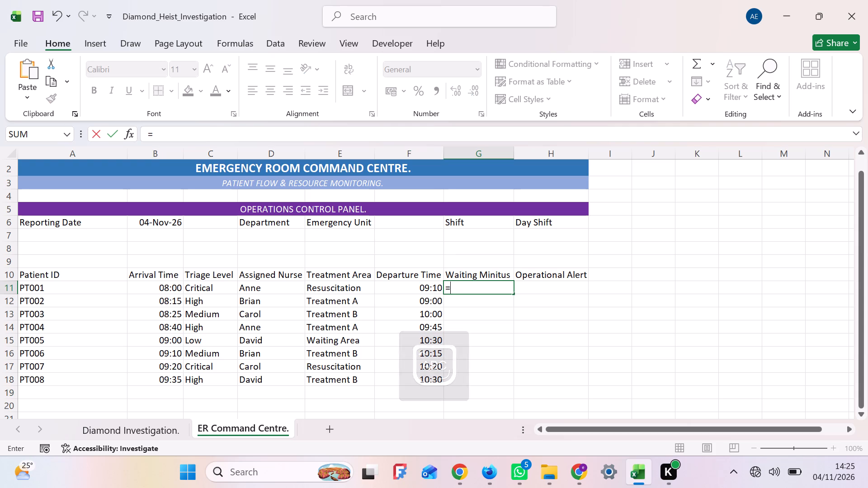
text((F)
key(1)
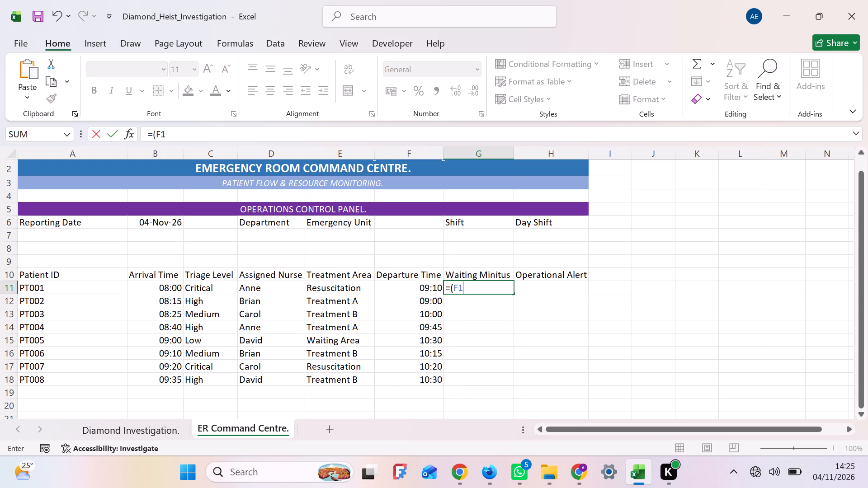
key(0)
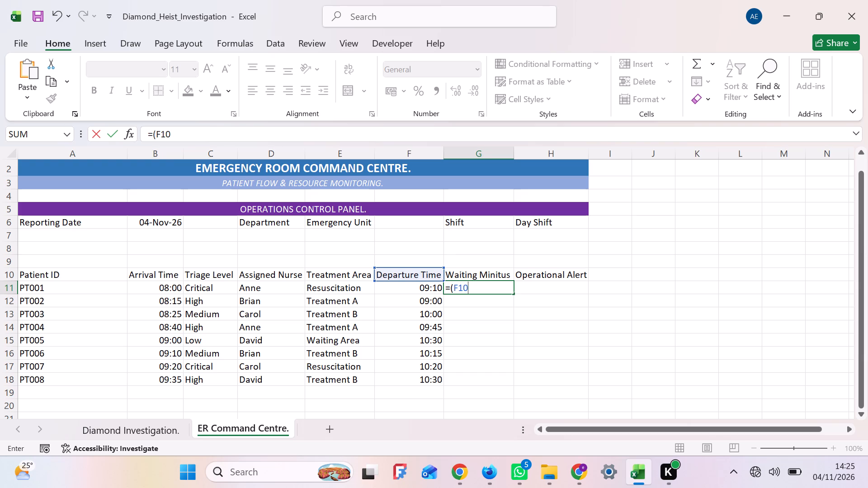
key(minus)
key(b)
key(1)
key(0)
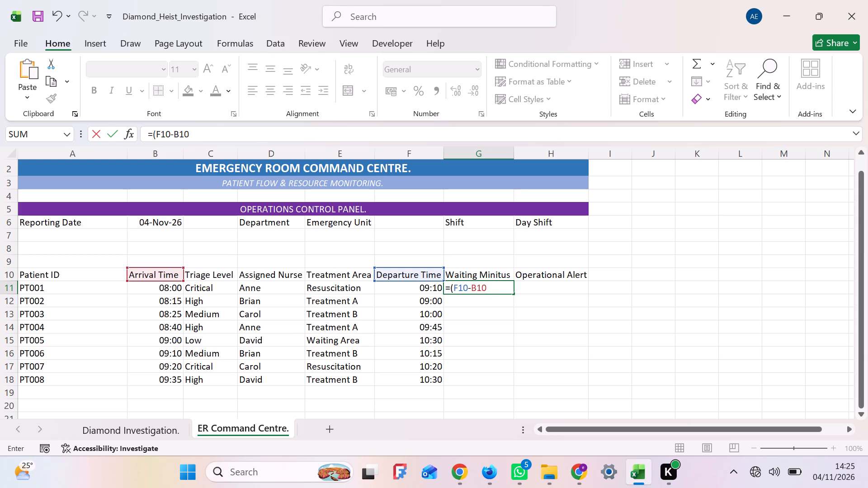
key(shift+parenright)
key(shift+asterisk)
key(1)
key(4)
key(4)
key(0)
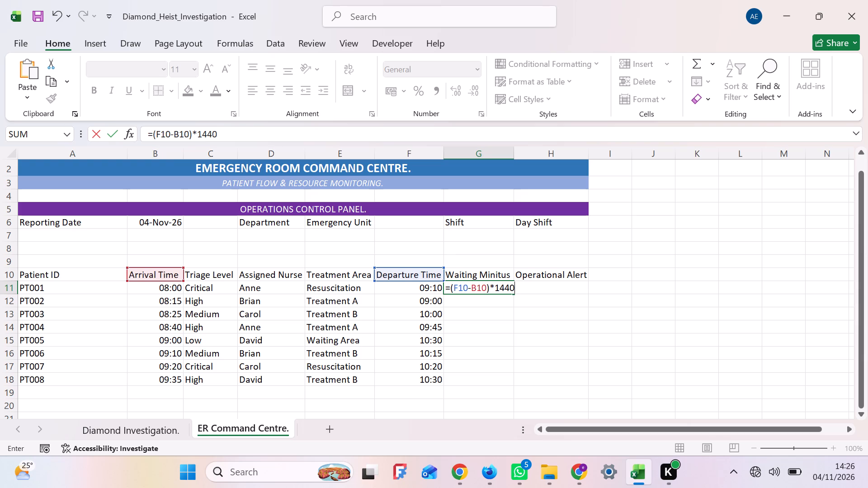
key(Return)
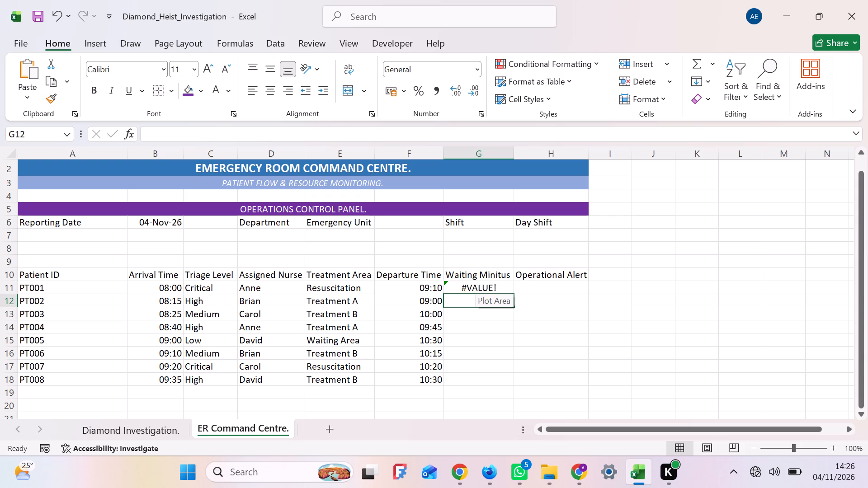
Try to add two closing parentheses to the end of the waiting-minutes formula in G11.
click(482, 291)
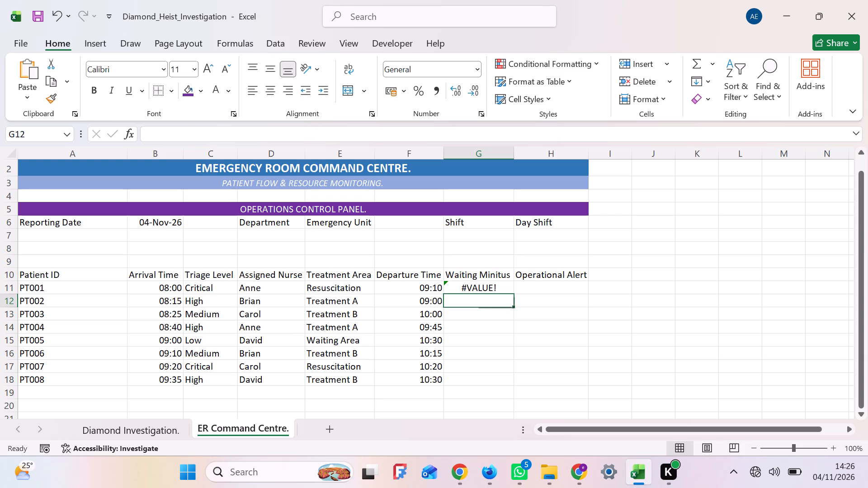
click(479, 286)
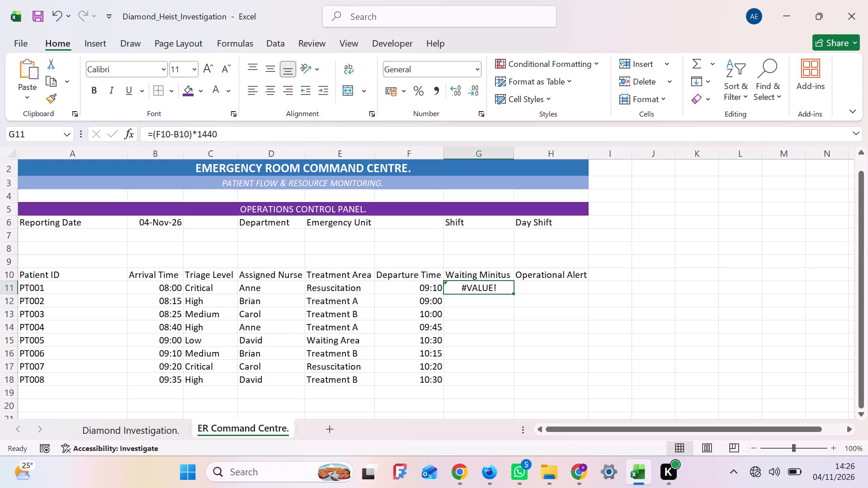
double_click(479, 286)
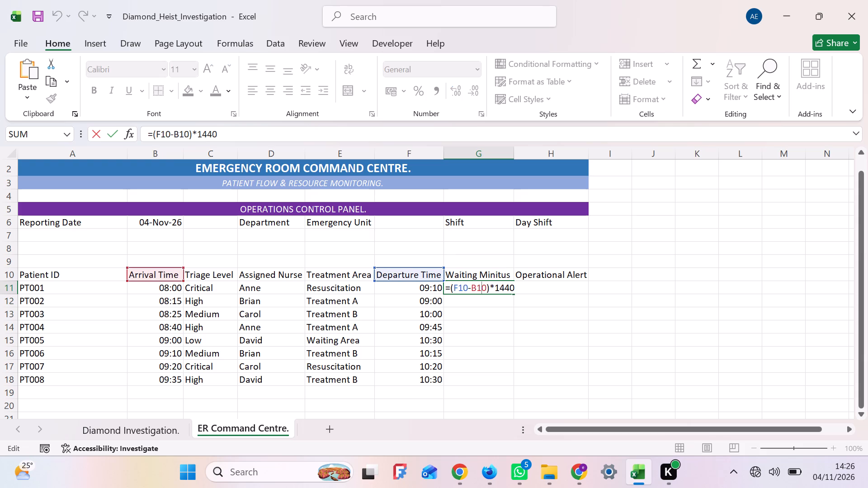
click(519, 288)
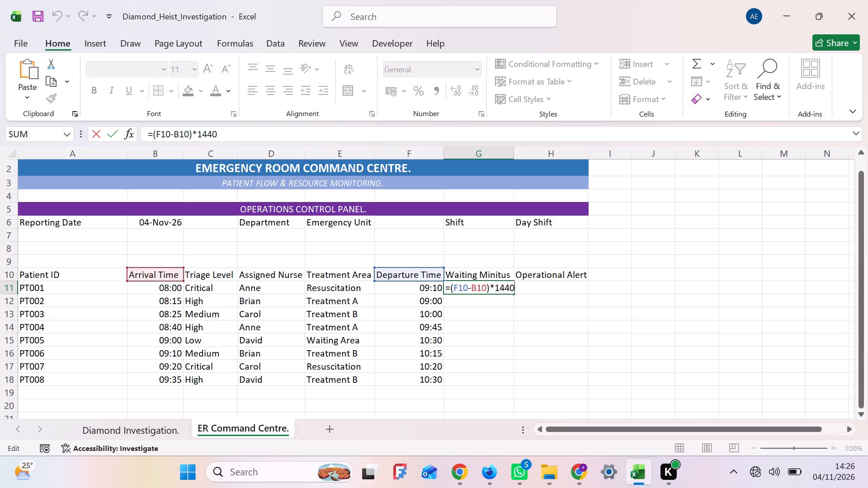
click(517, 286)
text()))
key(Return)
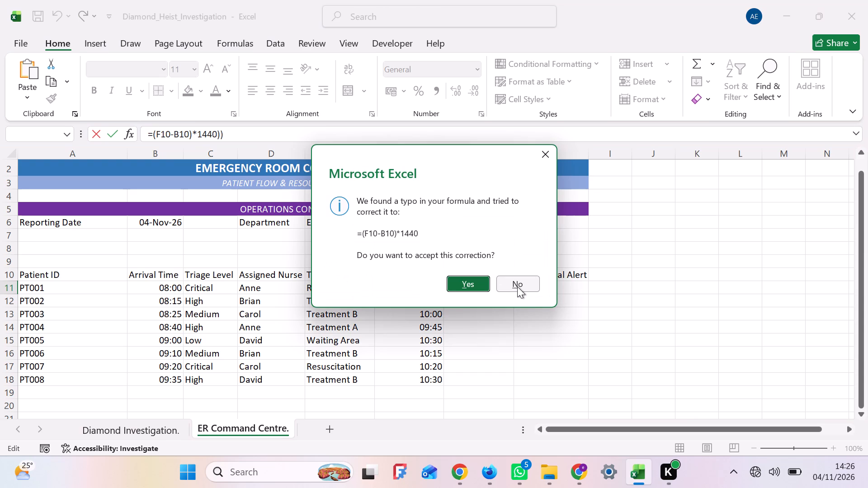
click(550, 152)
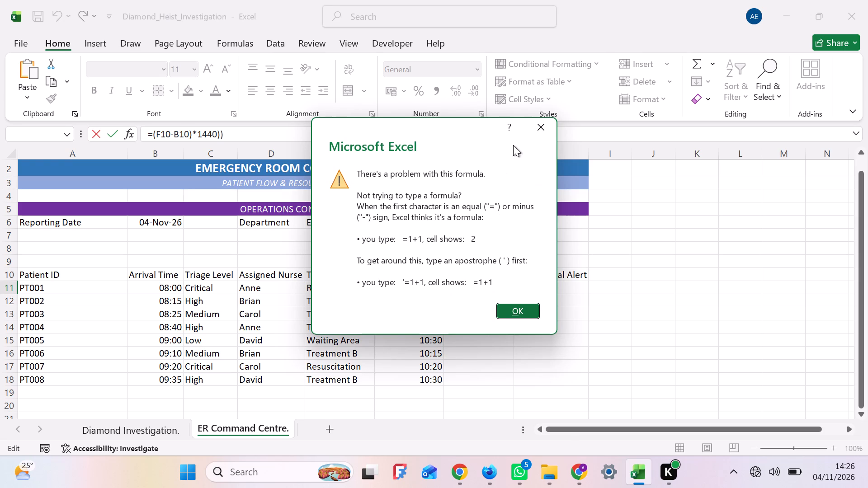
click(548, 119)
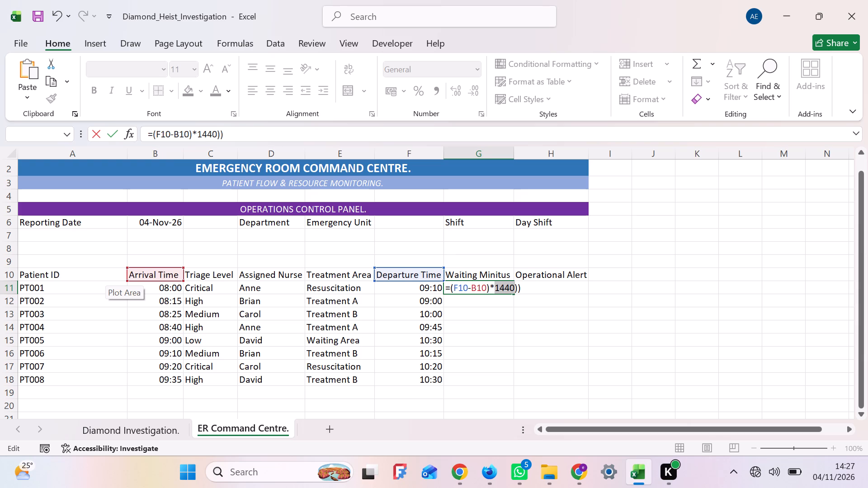
Correct the formula in G11 to =(F11-B11)*1440, removing the extra closing parentheses.
click(468, 287)
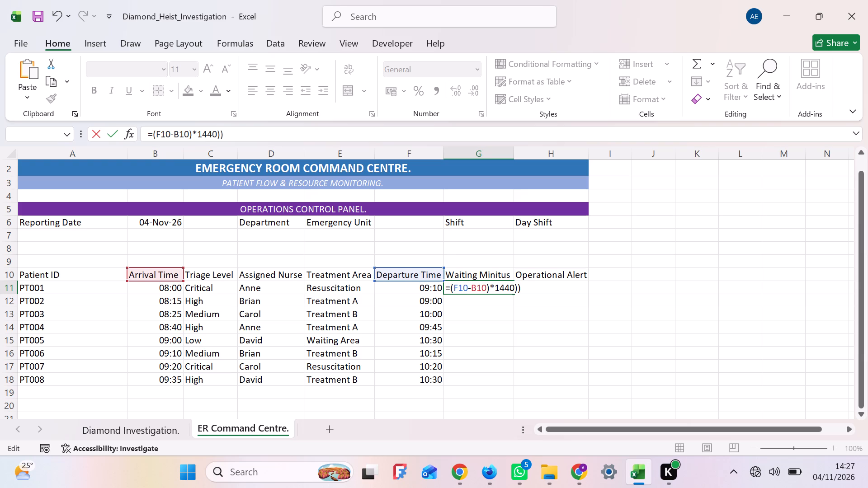
key(BackSpace)
key(1)
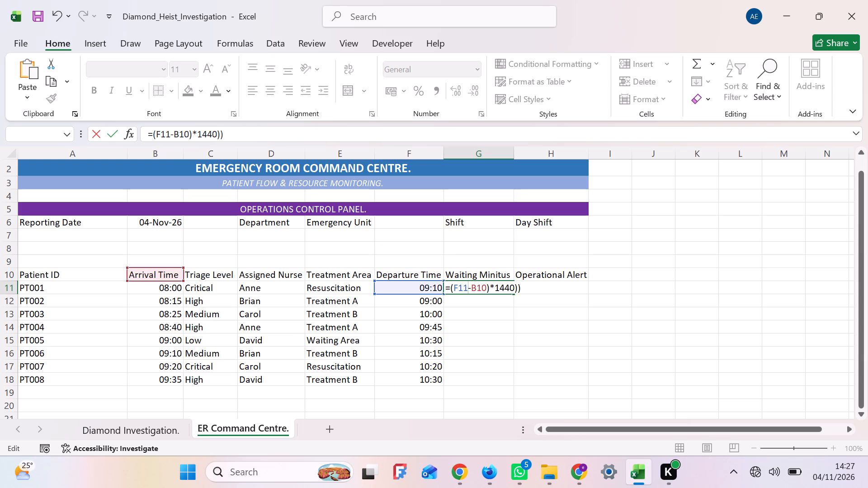
click(486, 289)
key(BackSpace)
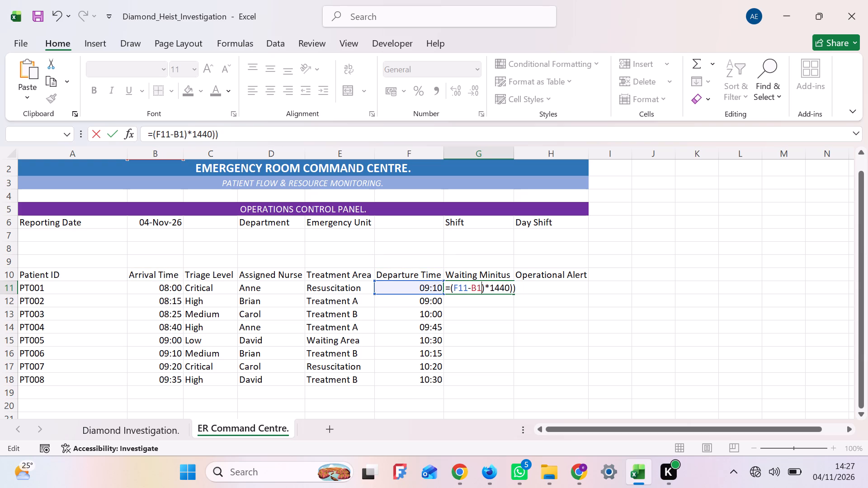
key(1)
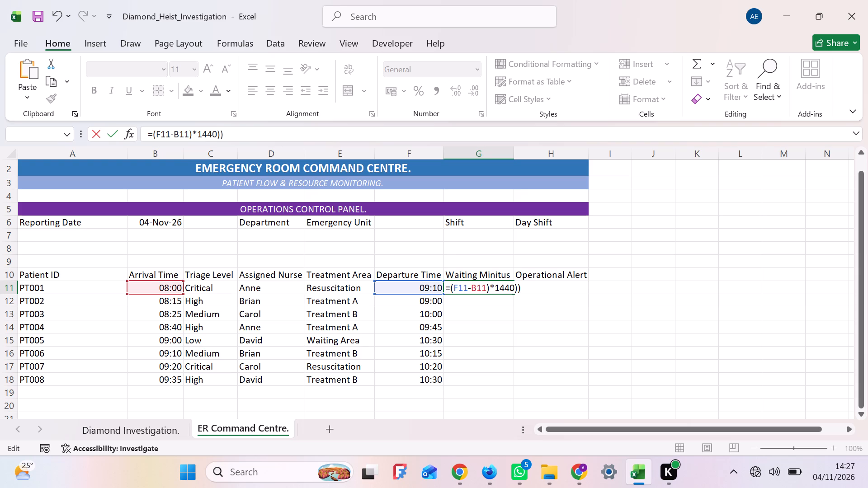
click(531, 290)
key(BackSpace)
key(BackSpace)
key(Return)
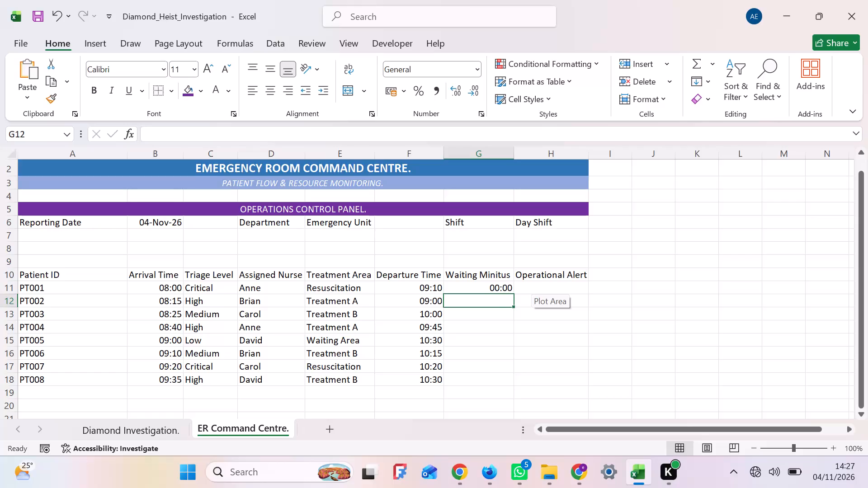
Fill the waiting-minutes formula from G11 down through G18 for all patients.
click(497, 289)
drag(514, 291, 513, 380)
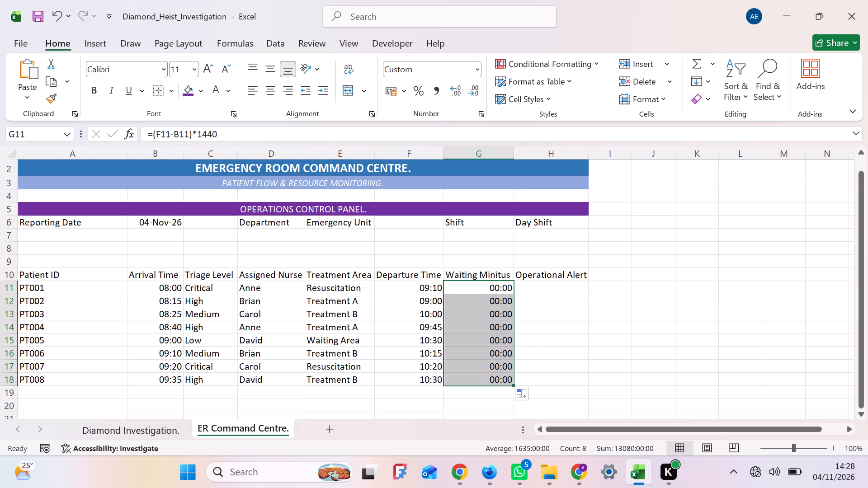
Apply the Time number format to the waiting-minutes cells G11:G18.
click(477, 68)
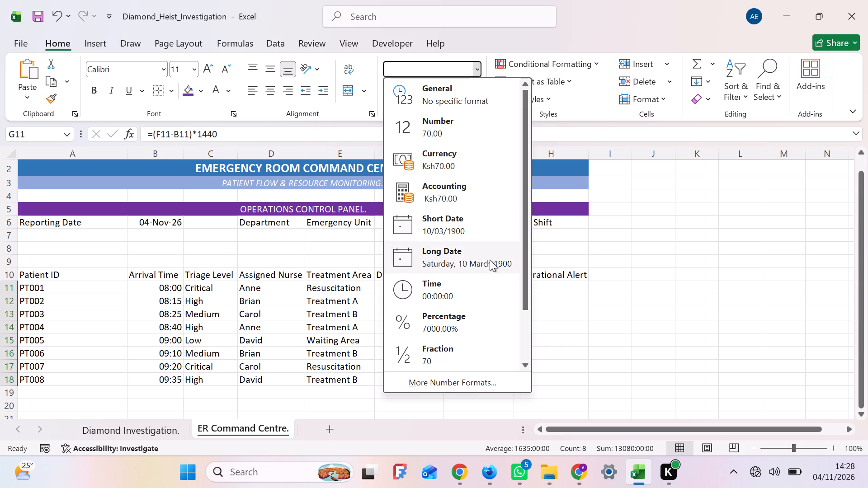
click(487, 291)
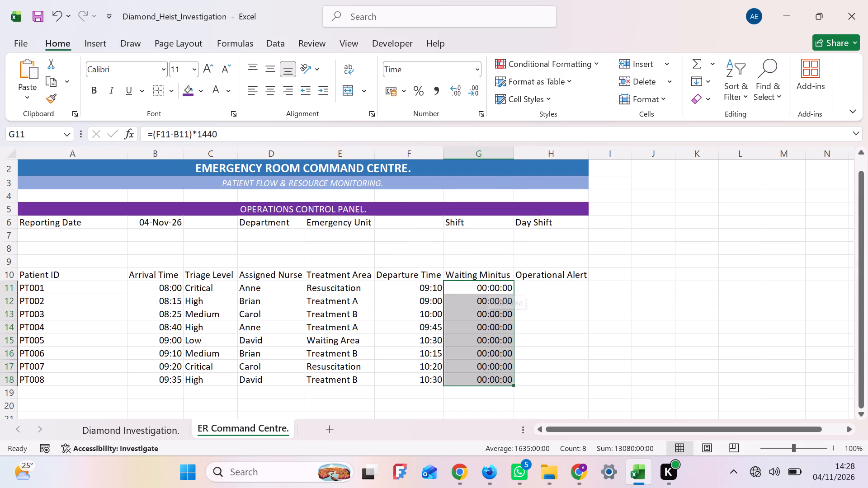
Clear the waiting-minutes formula from G11.
click(492, 289)
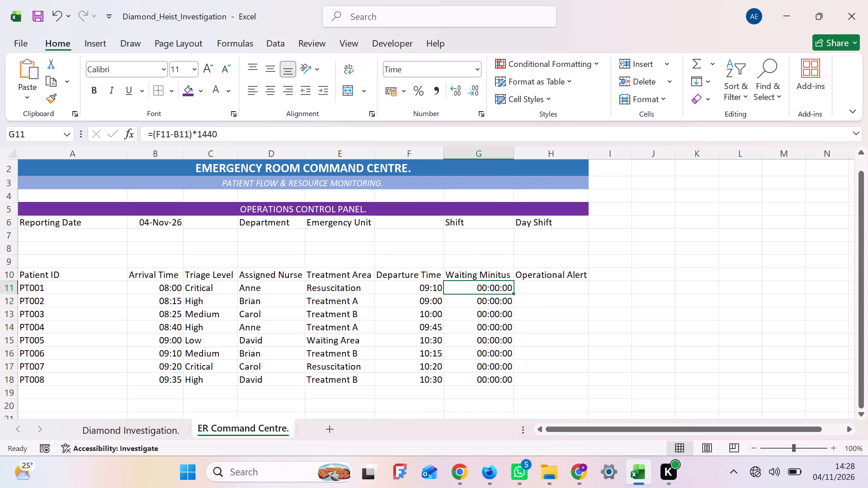
key(BackSpace)
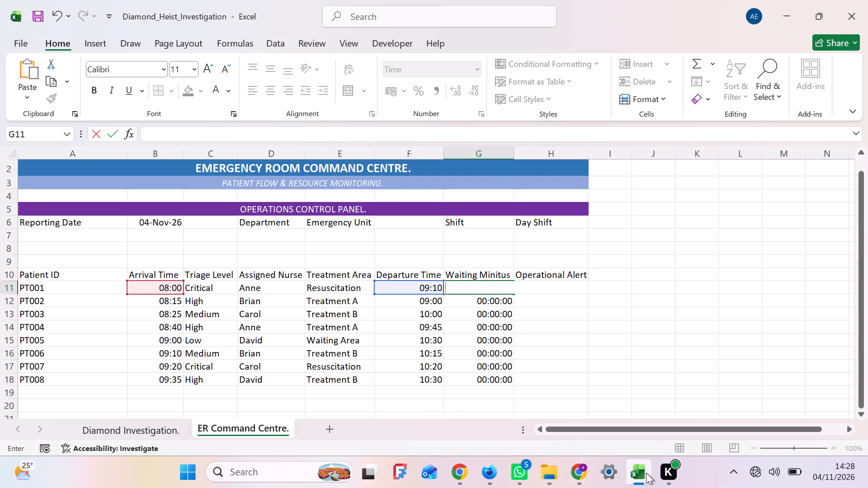